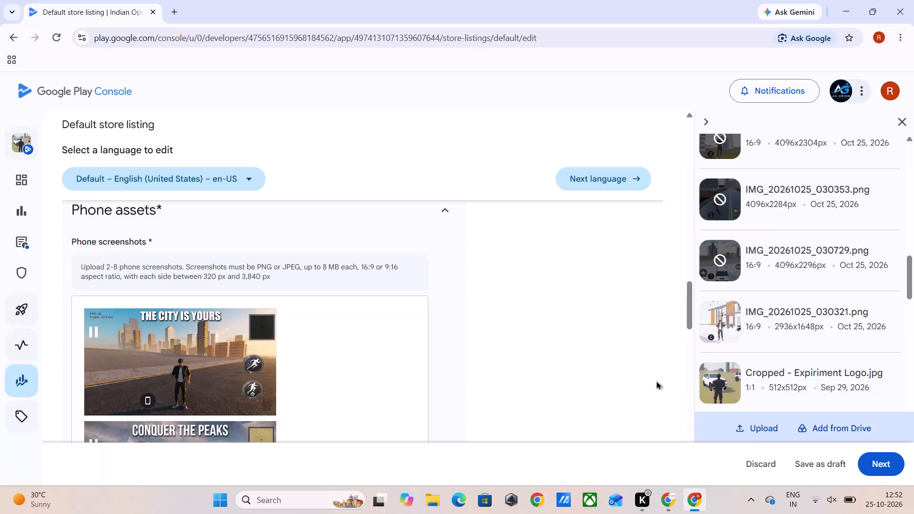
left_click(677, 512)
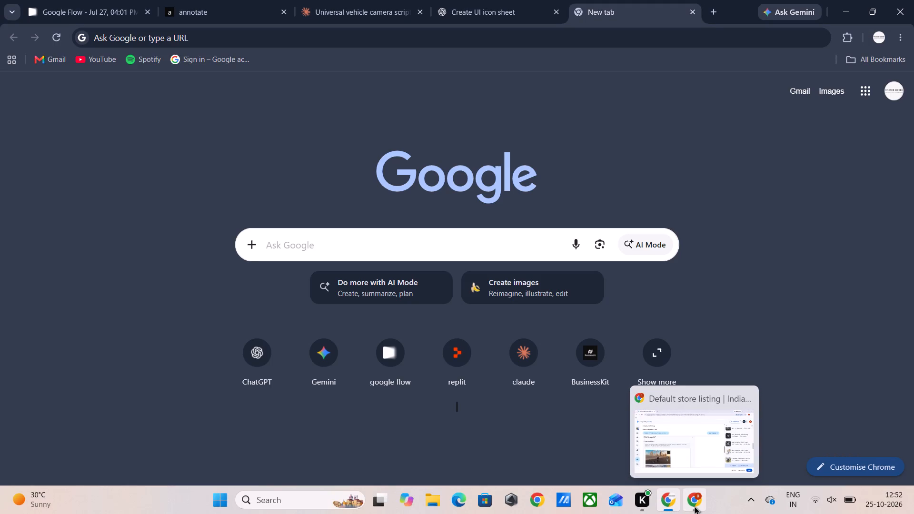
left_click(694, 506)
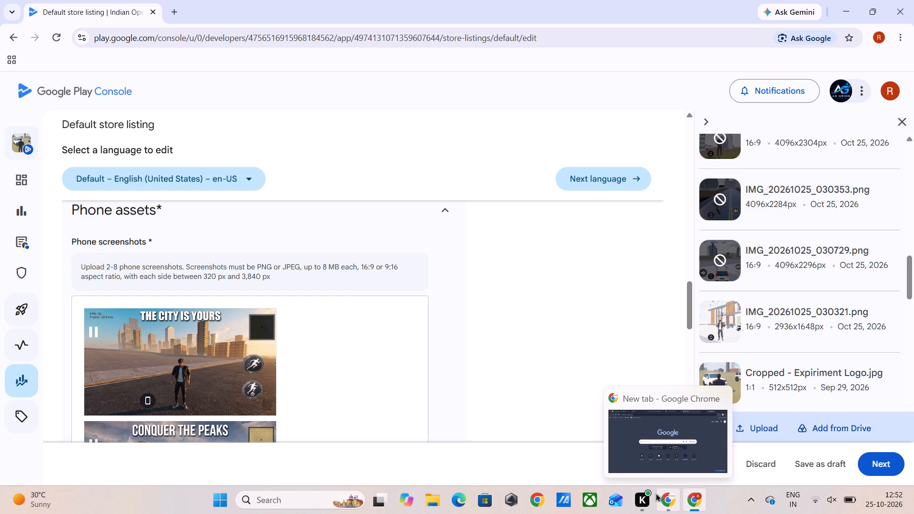
Switch to File Explorer, browse to the iQOO Neo 10R phone's internal storage, and move the window clear of the asset library.
left_click(427, 505)
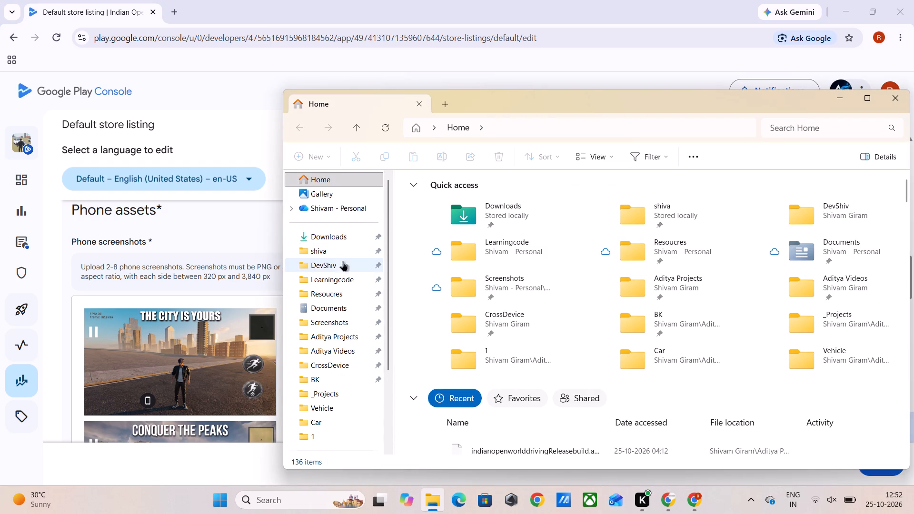
double_click(348, 239)
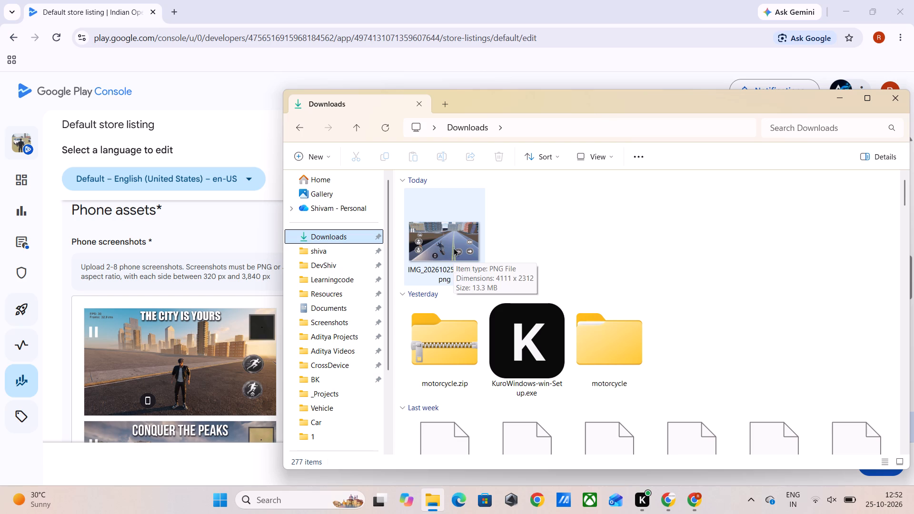
scroll(322, 263, "down", 8)
left_click(319, 376)
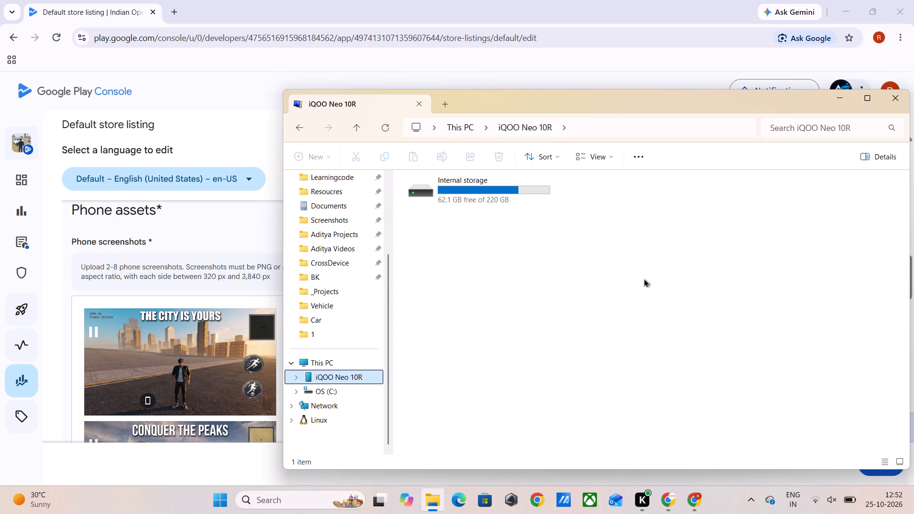
double_click(481, 198)
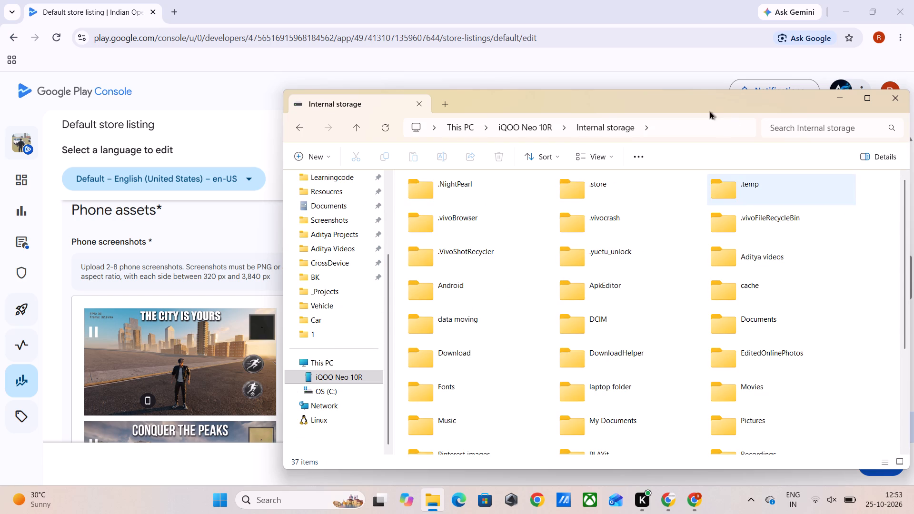
left_click_drag(702, 109, 456, 111)
left_click_drag(473, 106, 248, 96)
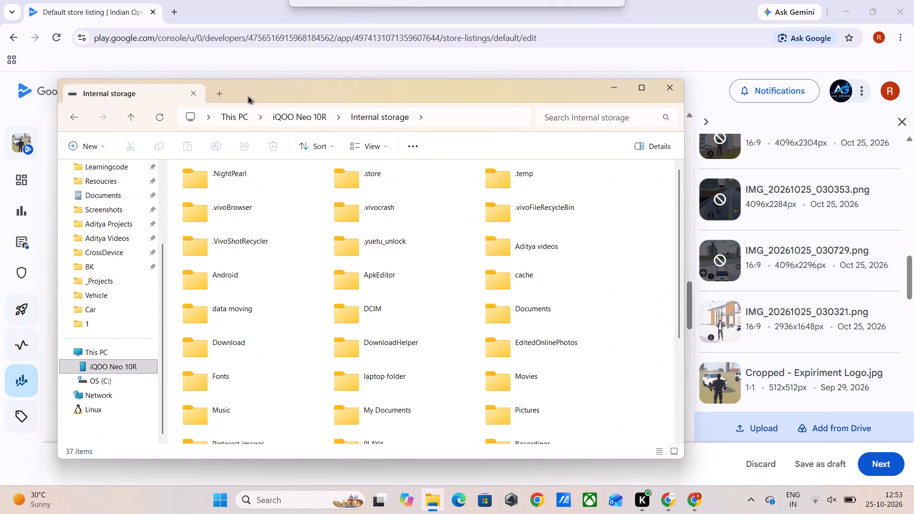
left_click_drag(248, 96, 248, 96)
scroll(340, 213, "up", 1)
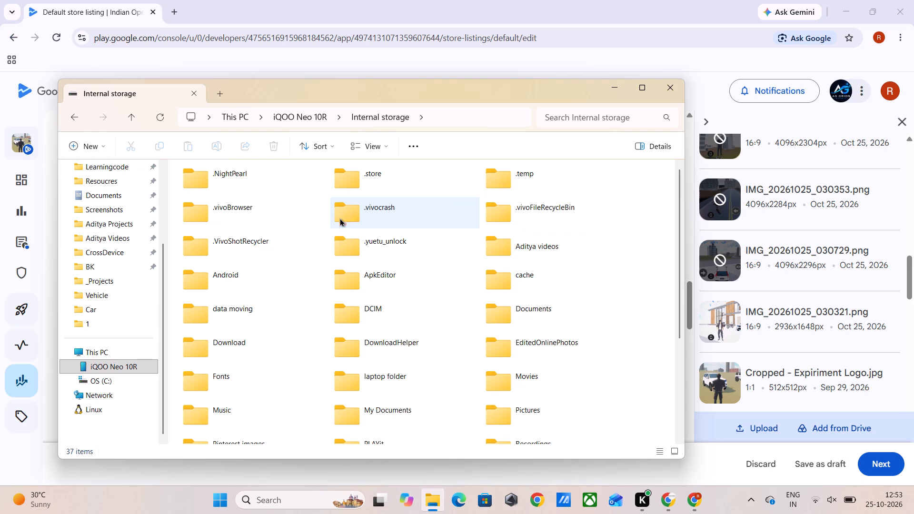
Open the Screenshots folder inside Pictures on the phone's internal storage.
scroll(420, 269, "down", 3)
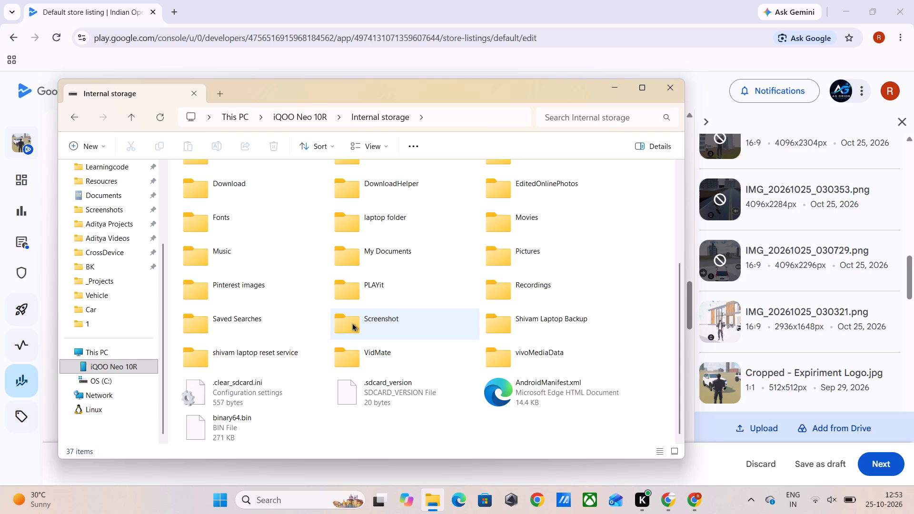
double_click(369, 319)
left_click(378, 113)
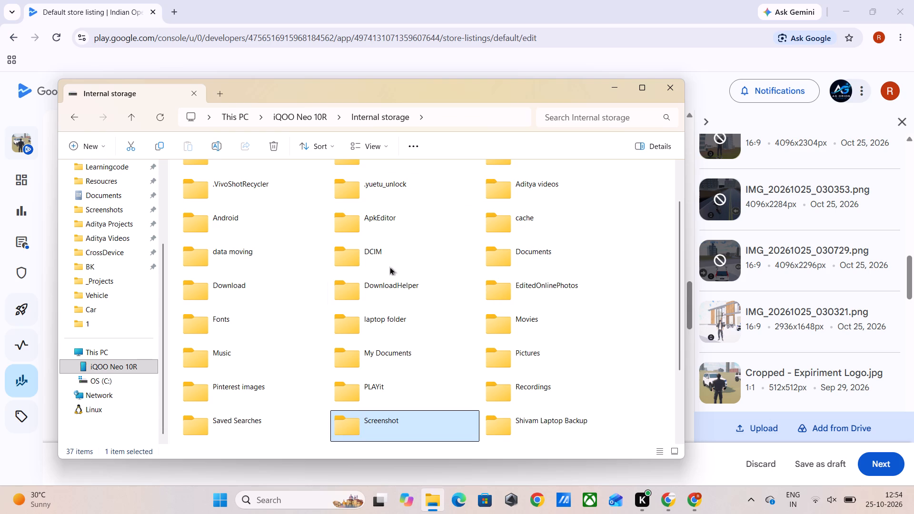
scroll(395, 419, "up", 4)
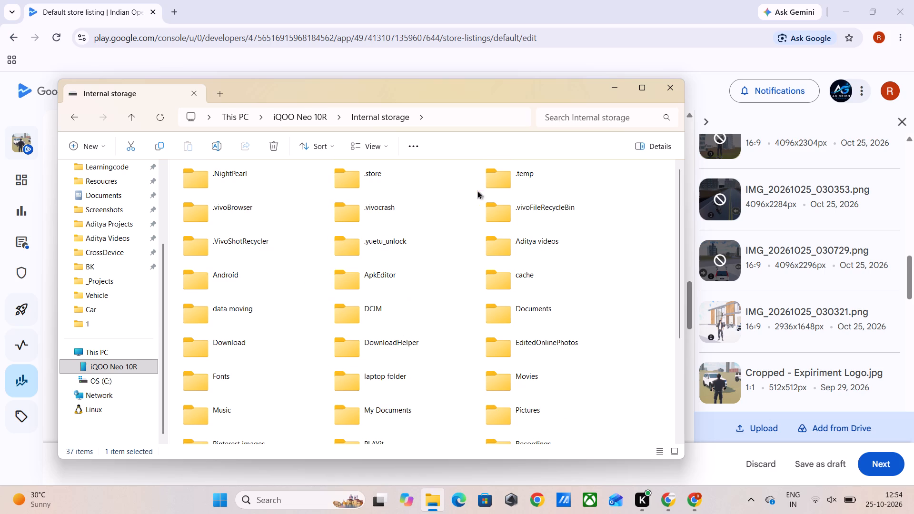
double_click(510, 411)
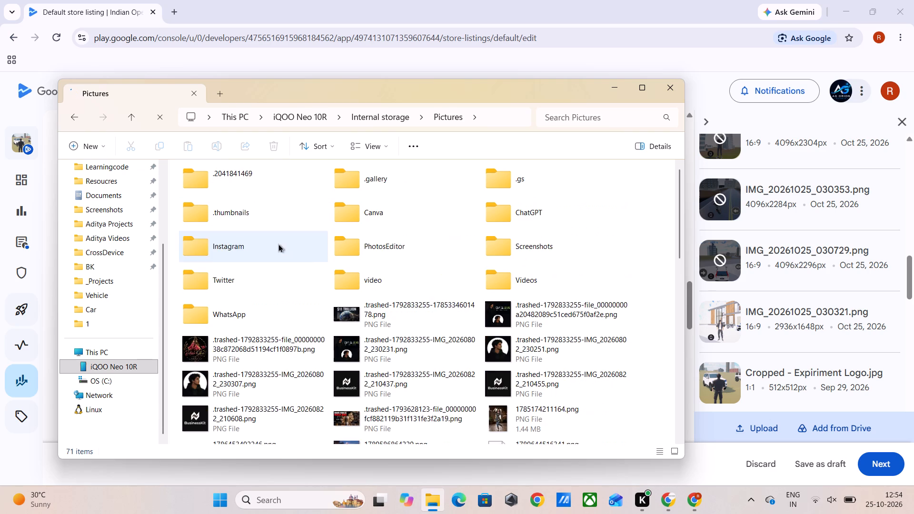
double_click(427, 293)
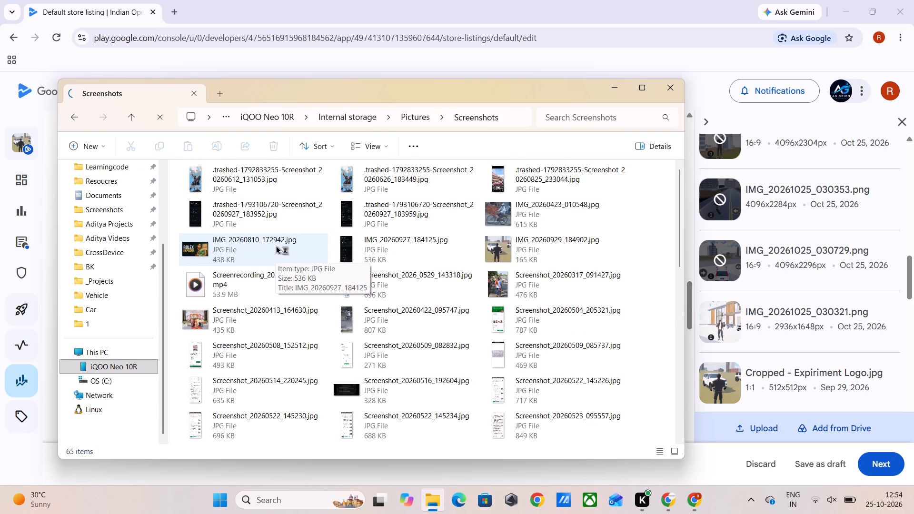
Upload Screenshot_20261025_125155.jpg from the phone's Screenshots folder to the Play Console asset library.
scroll(276, 245, "up", 2)
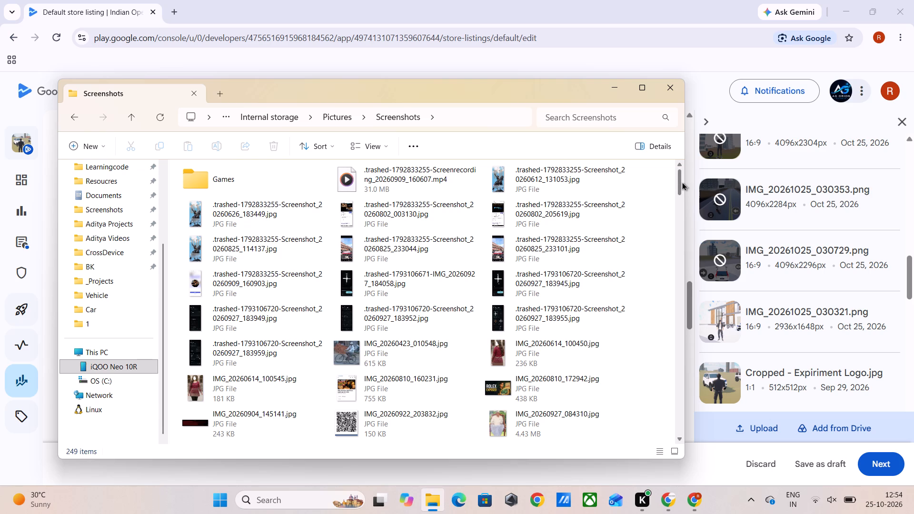
left_click_drag(679, 183, 678, 187)
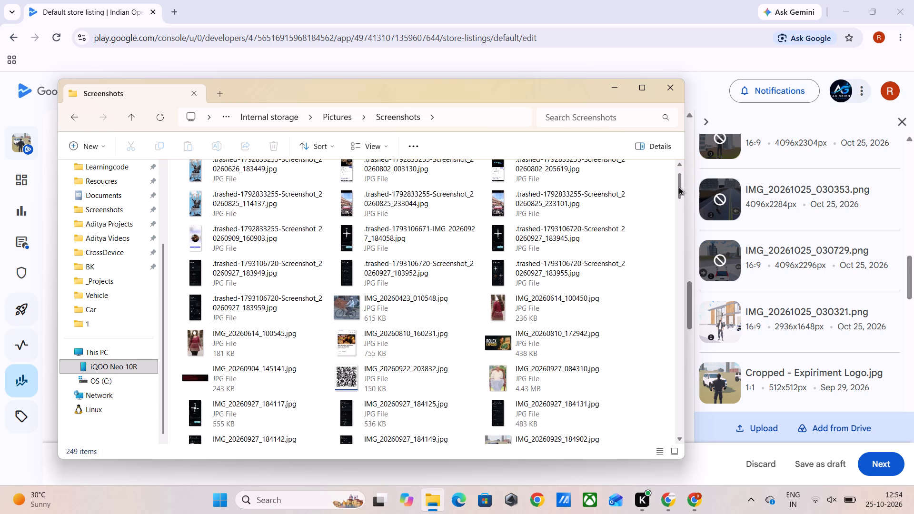
left_click_drag(678, 187, 671, 434)
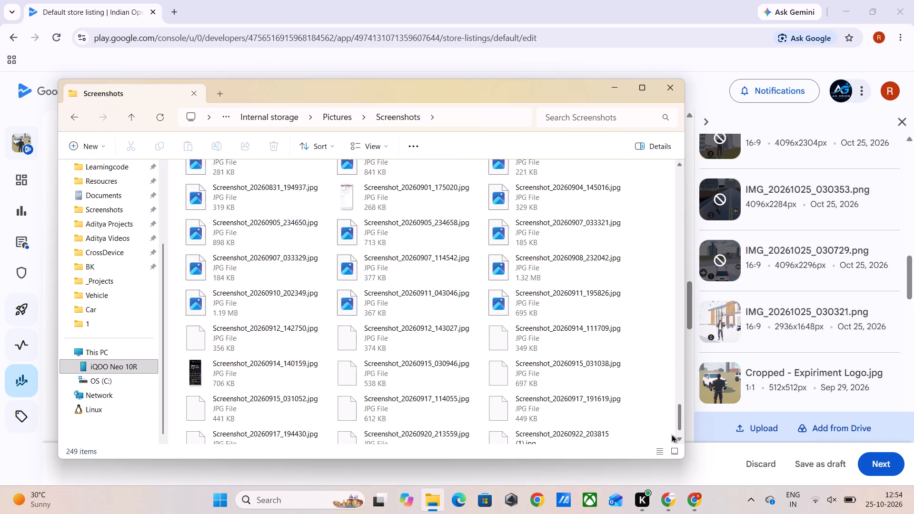
left_click_drag(671, 434, 671, 440)
scroll(625, 408, "down", 2)
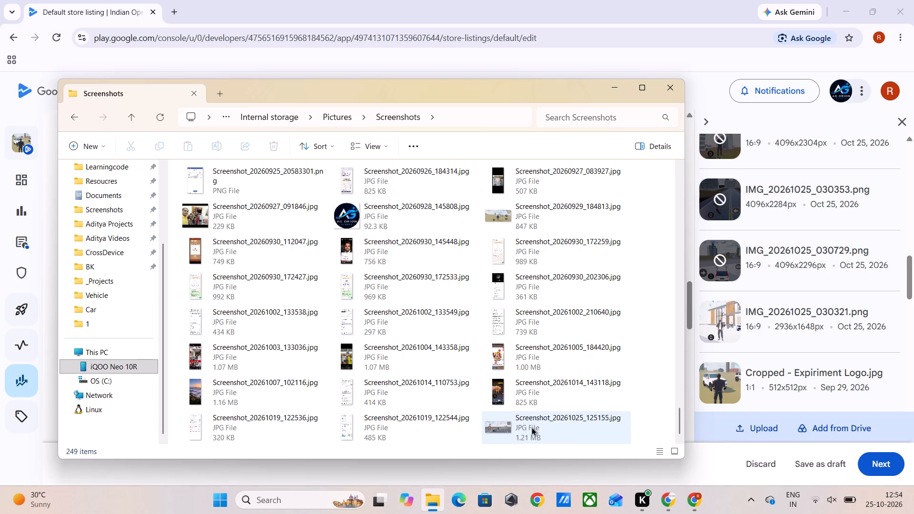
left_click_drag(553, 426, 644, 405)
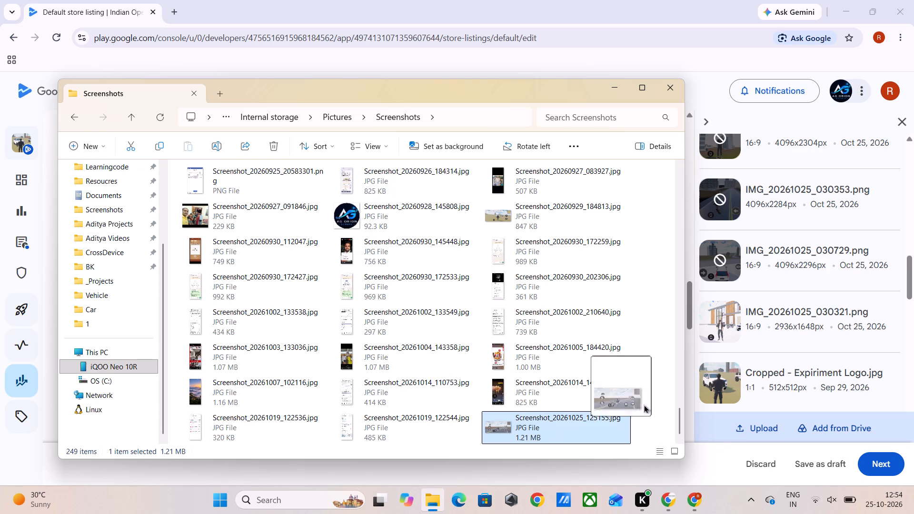
left_click_drag(644, 405, 806, 279)
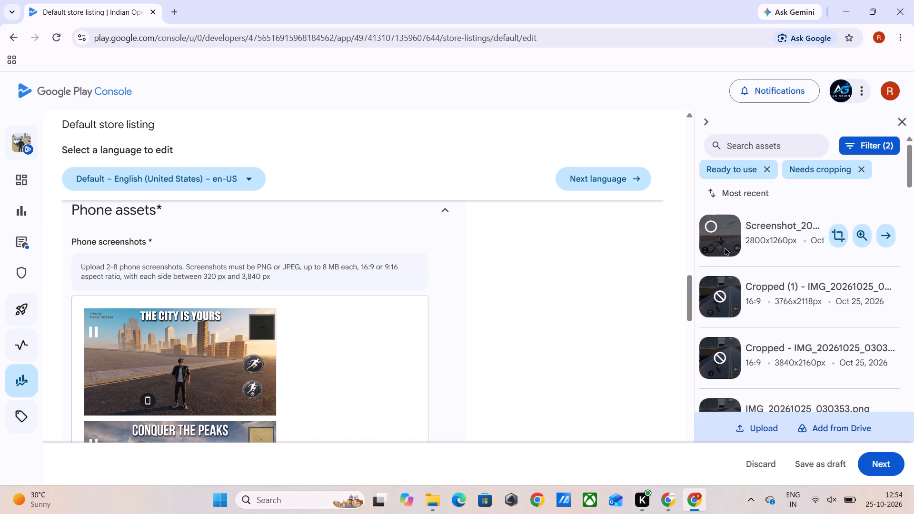
Add the uploaded Screenshot_20261025_125155.jpg to the store listing's phone screenshots.
left_click(708, 225)
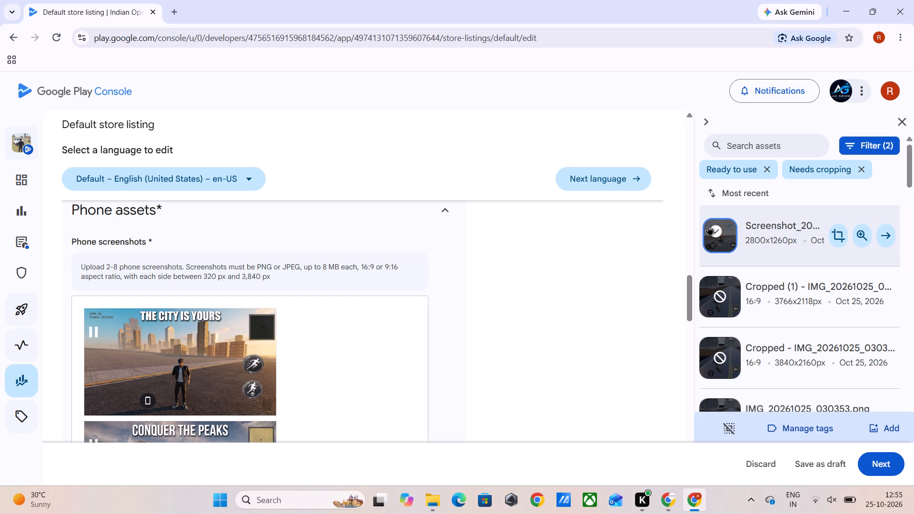
left_click(878, 435)
scroll(258, 364, "down", 9)
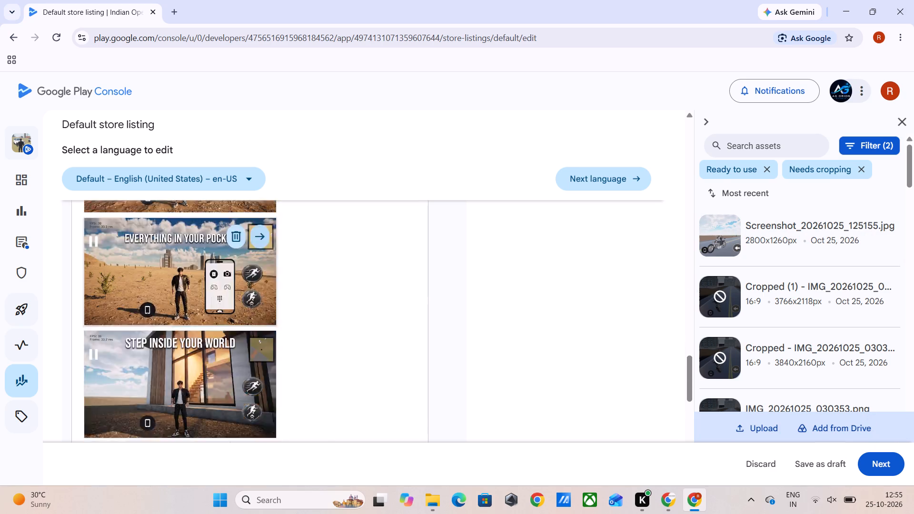
scroll(260, 360, "down", 5)
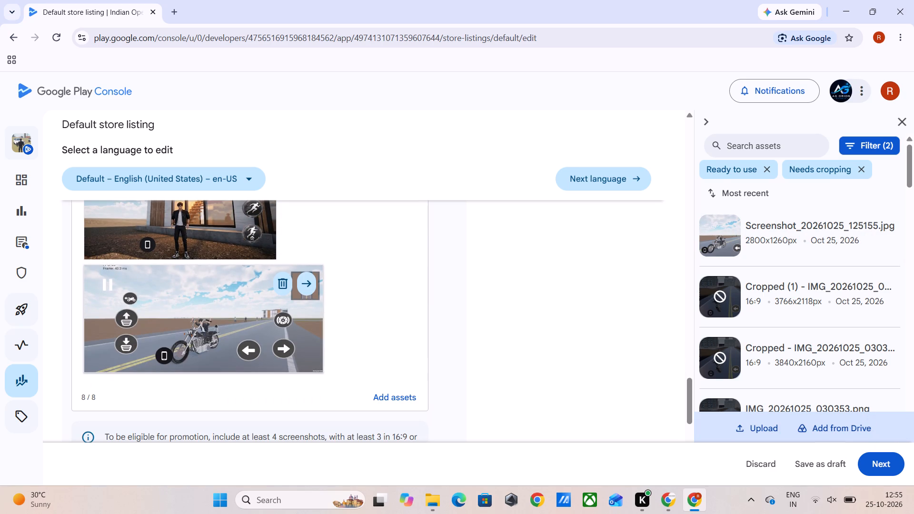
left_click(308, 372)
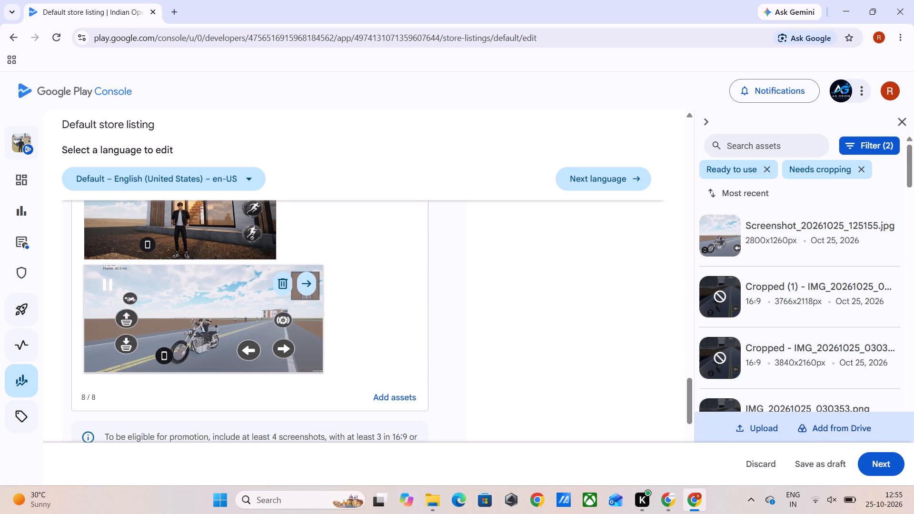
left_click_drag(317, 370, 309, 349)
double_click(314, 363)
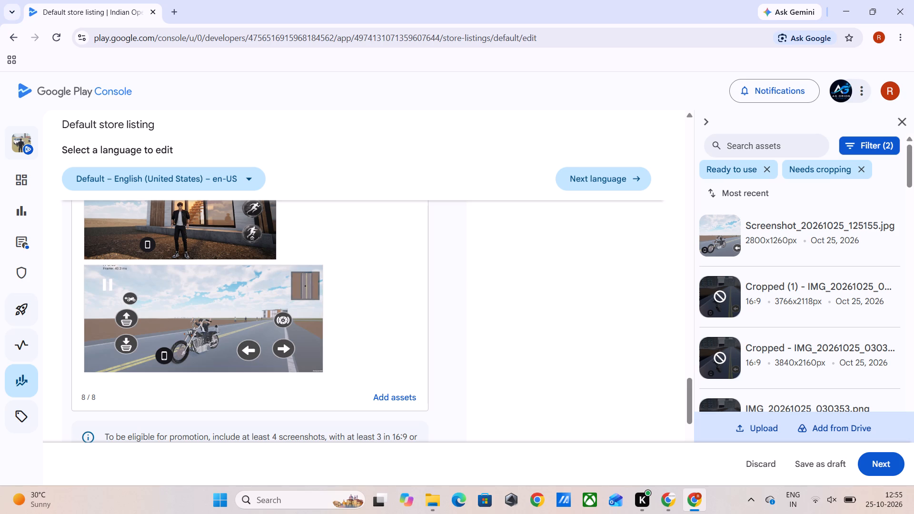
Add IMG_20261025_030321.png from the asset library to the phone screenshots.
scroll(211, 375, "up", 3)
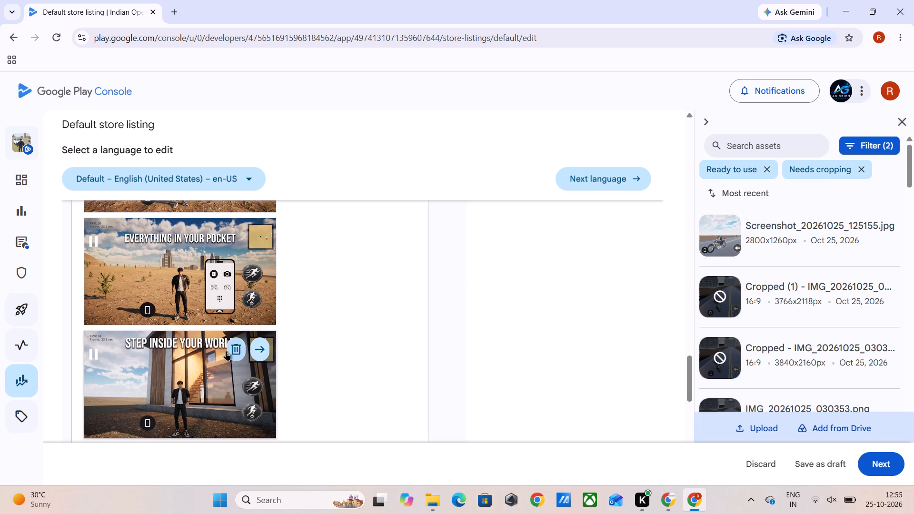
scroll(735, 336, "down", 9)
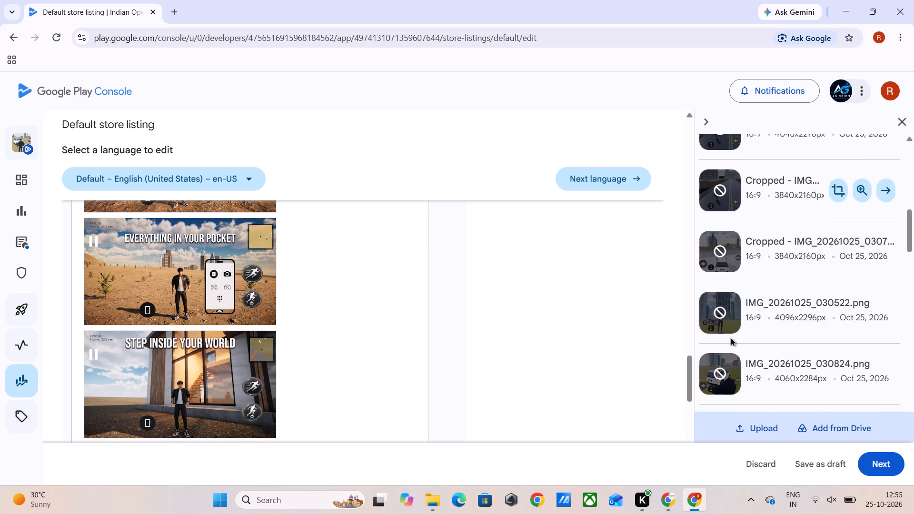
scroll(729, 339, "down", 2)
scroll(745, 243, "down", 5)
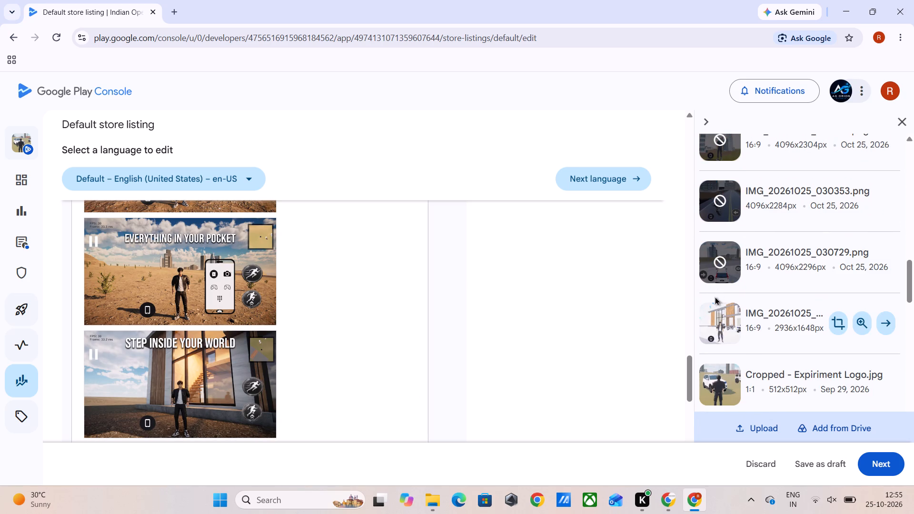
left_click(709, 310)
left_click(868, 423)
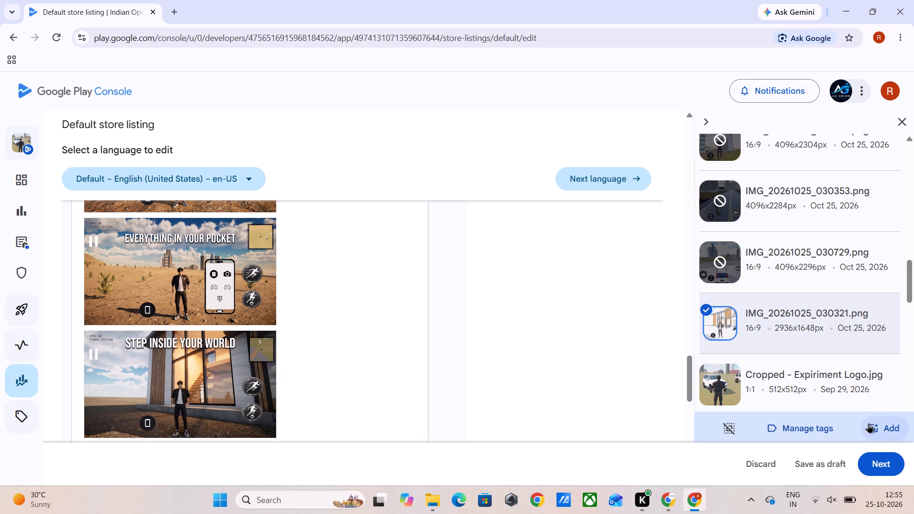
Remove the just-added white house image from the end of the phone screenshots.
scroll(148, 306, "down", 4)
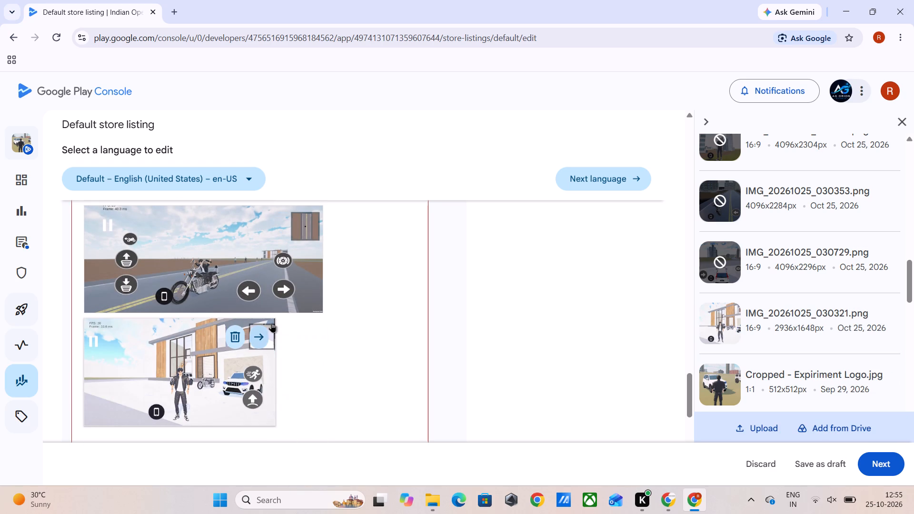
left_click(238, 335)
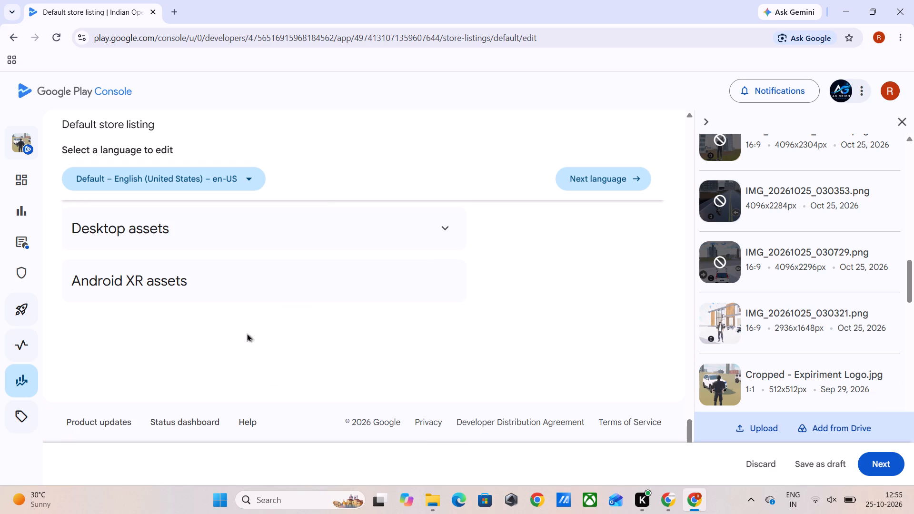
Delete all the captioned phone screenshots, from "The City Is Yours" to "Step Inside Your World", keeping only the motorcycle screenshot.
scroll(253, 331, "up", 9)
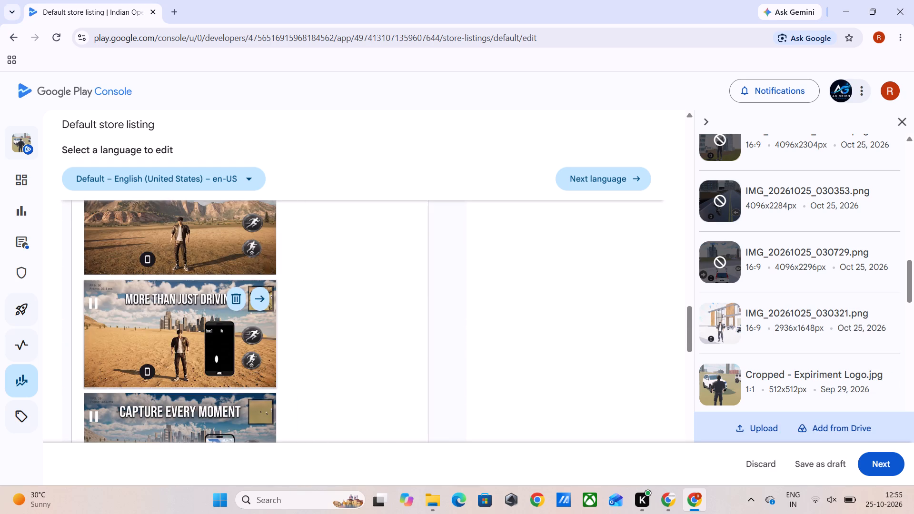
scroll(254, 330, "up", 6)
scroll(254, 330, "down", 2)
triple_click(236, 307)
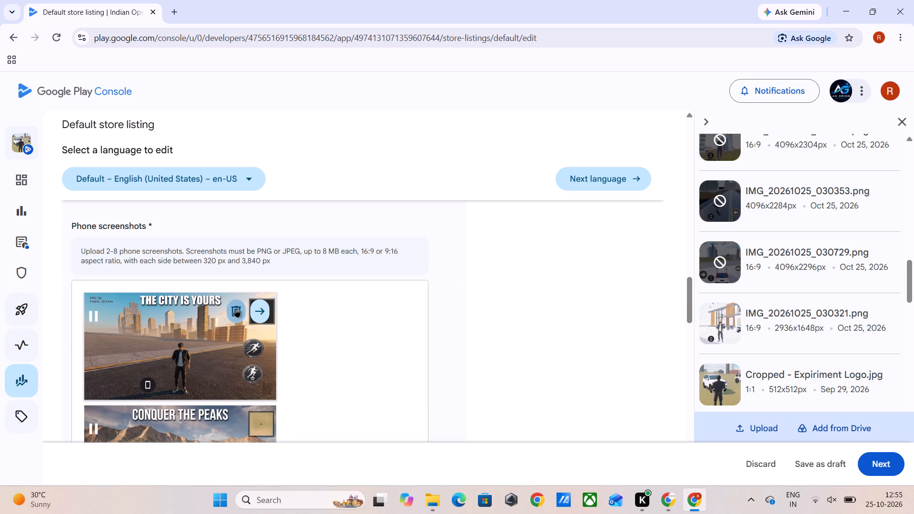
triple_click(236, 307)
triple_click(236, 307)
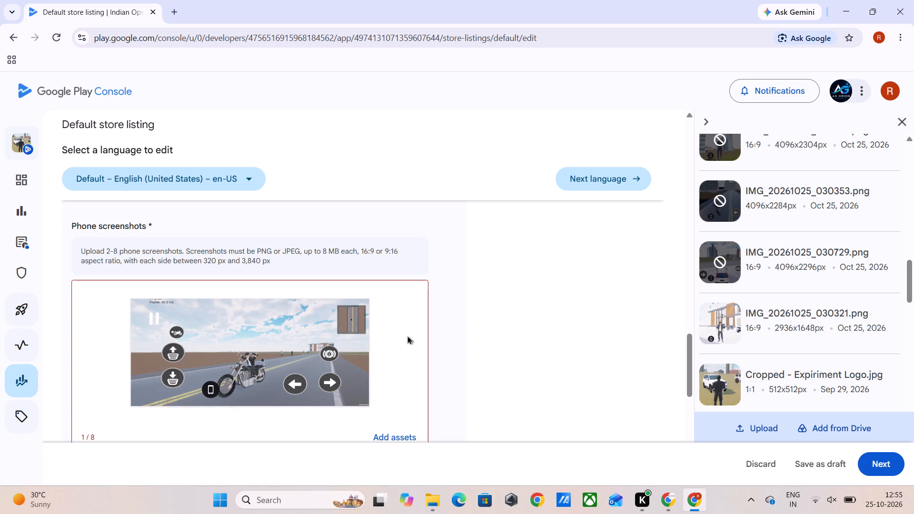
scroll(464, 344, "down", 1)
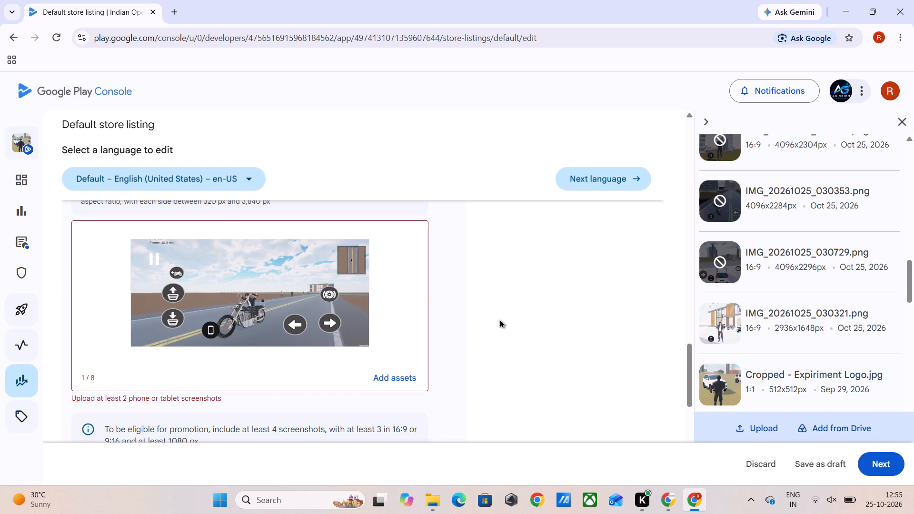
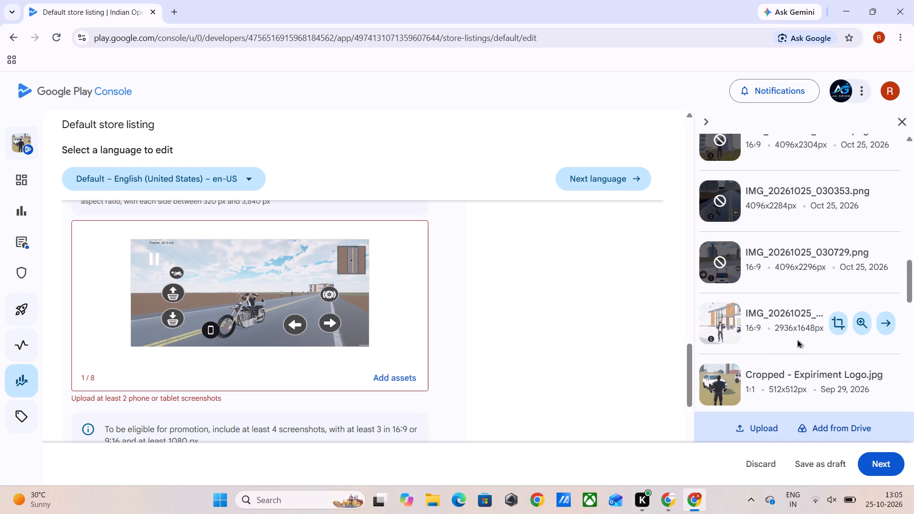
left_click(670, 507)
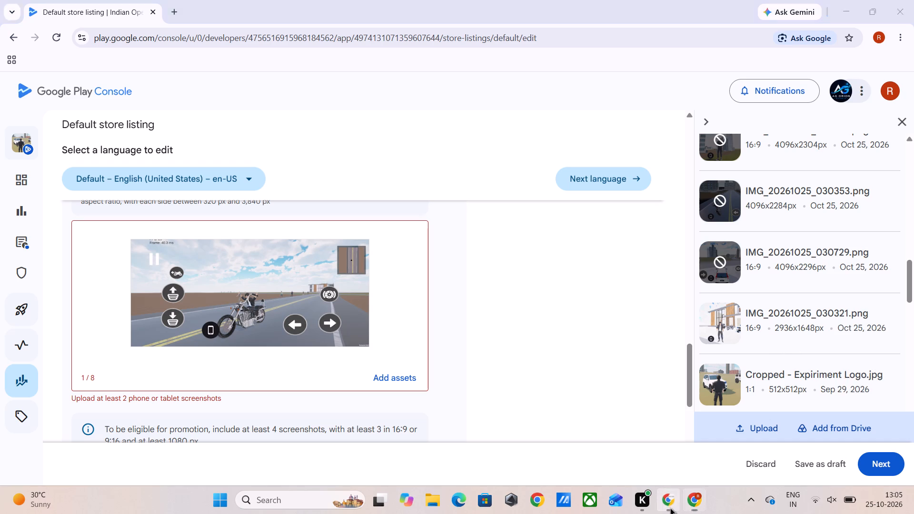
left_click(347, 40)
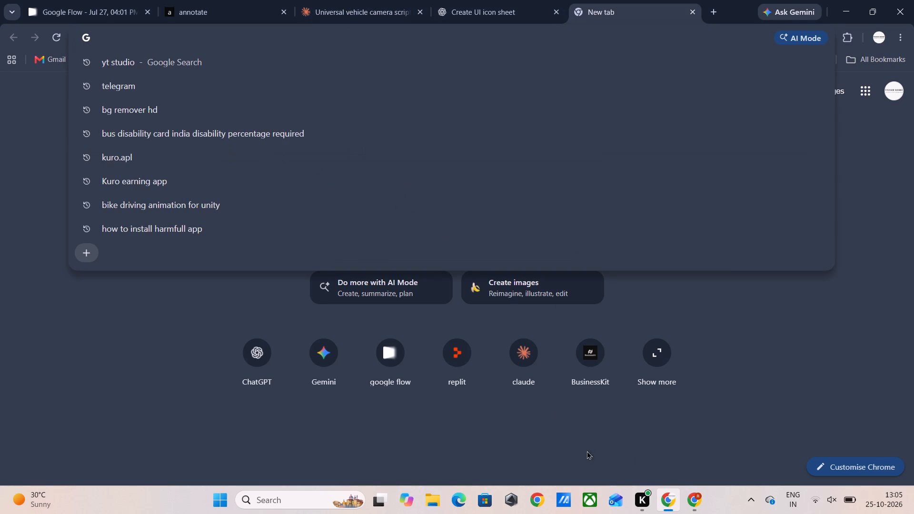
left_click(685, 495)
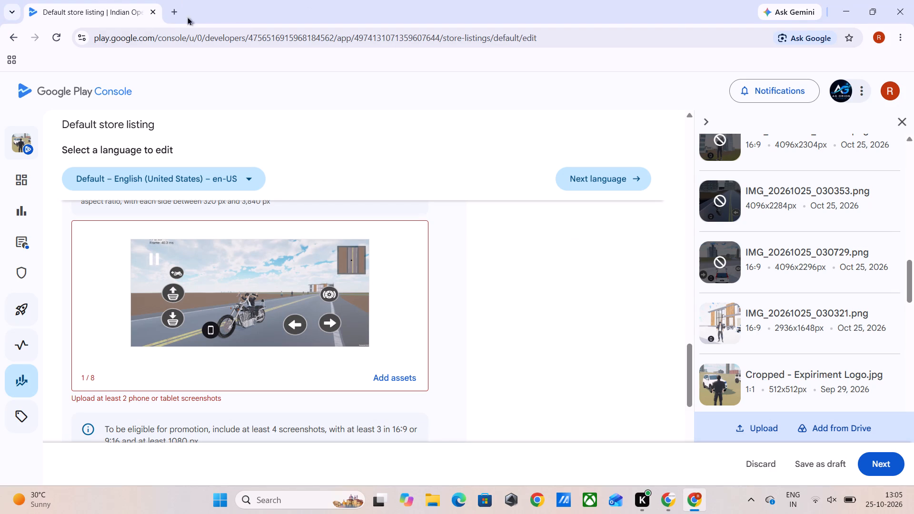
Search the web in a new tab for a 16:9 ratio converter and open the imagy.app 16:9 aspect ratio tool.
left_click(175, 7)
left_click(218, 37)
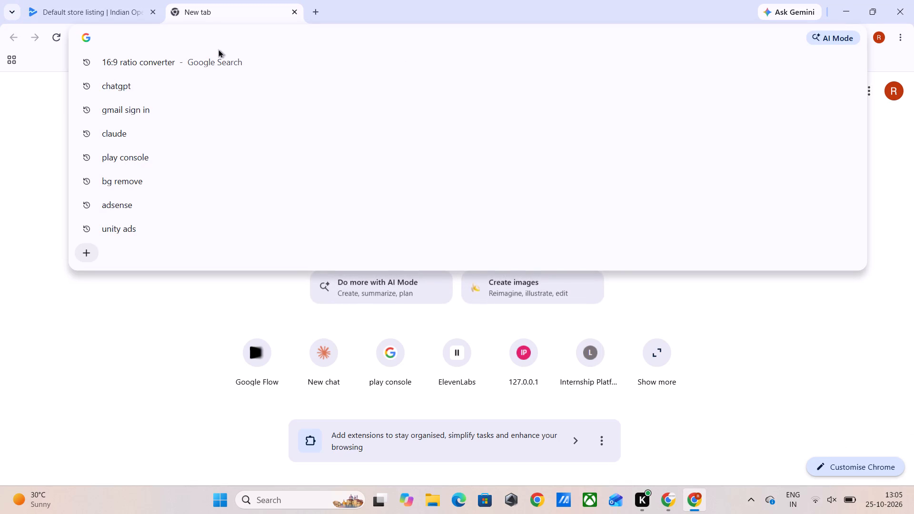
left_click(219, 57)
left_click(219, 210)
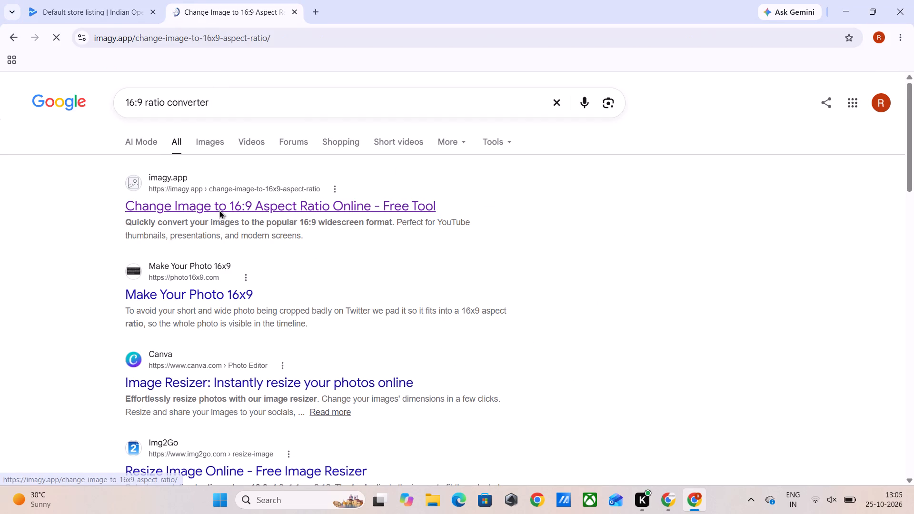
scroll(528, 329, "down", 1)
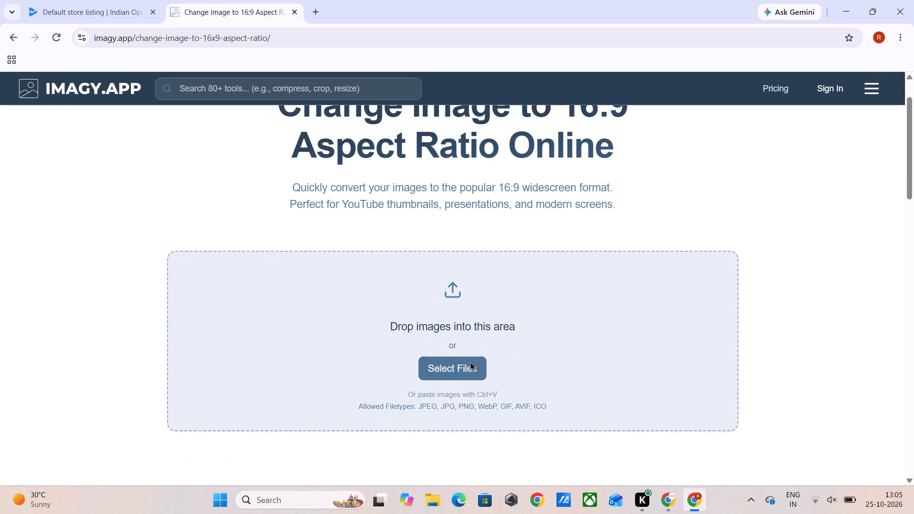
scroll(470, 368, "down", 2)
scroll(470, 368, "up", 3)
scroll(470, 368, "down", 1)
left_click(152, 0)
left_click(205, 7)
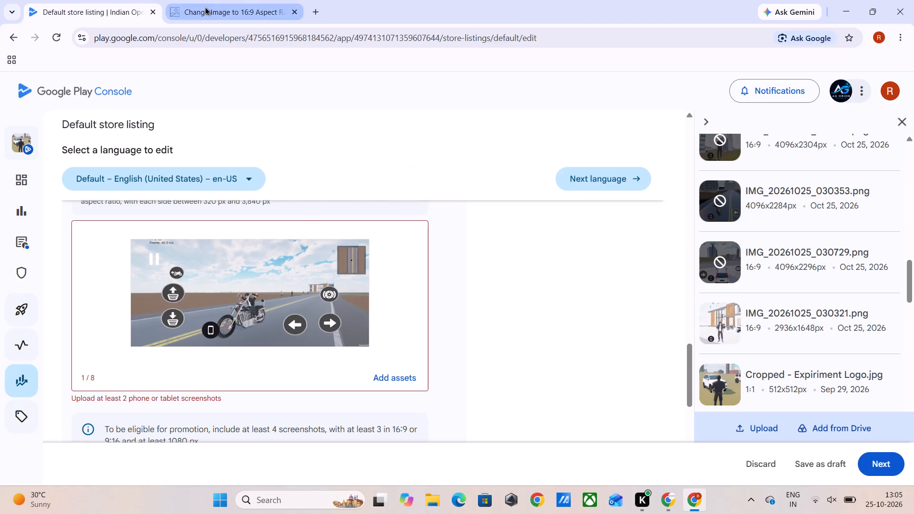
Load IMG_20261025_030824.png from the Aditya Videos folder into the 16:9 converter.
left_click(448, 370)
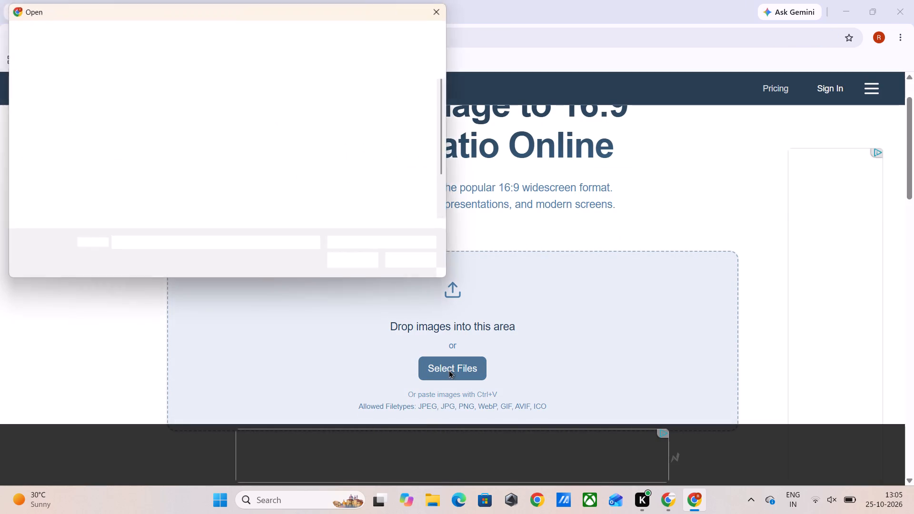
scroll(246, 124, "down", 3)
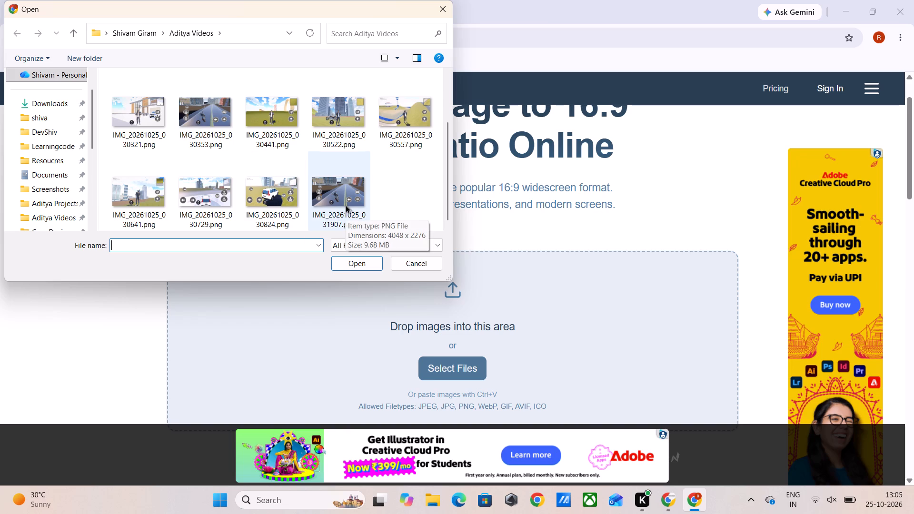
right_click(202, 120)
right_click(202, 120)
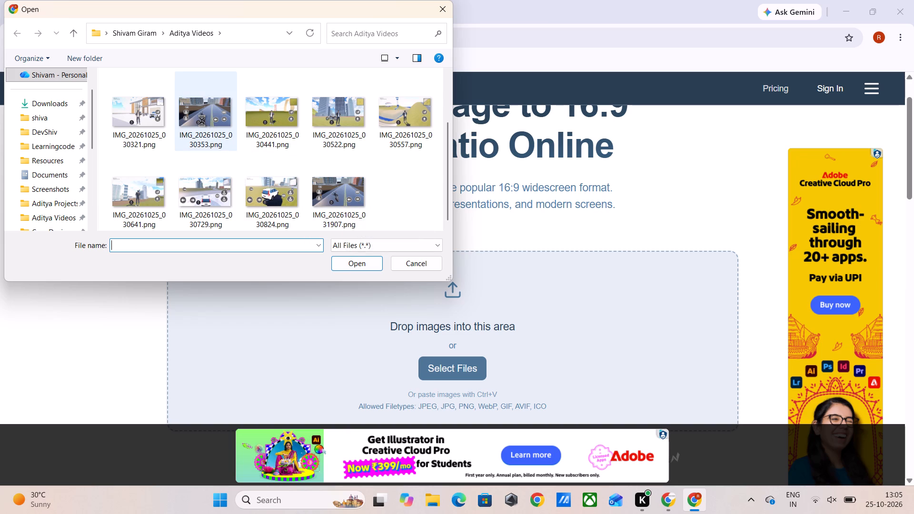
left_click(397, 188)
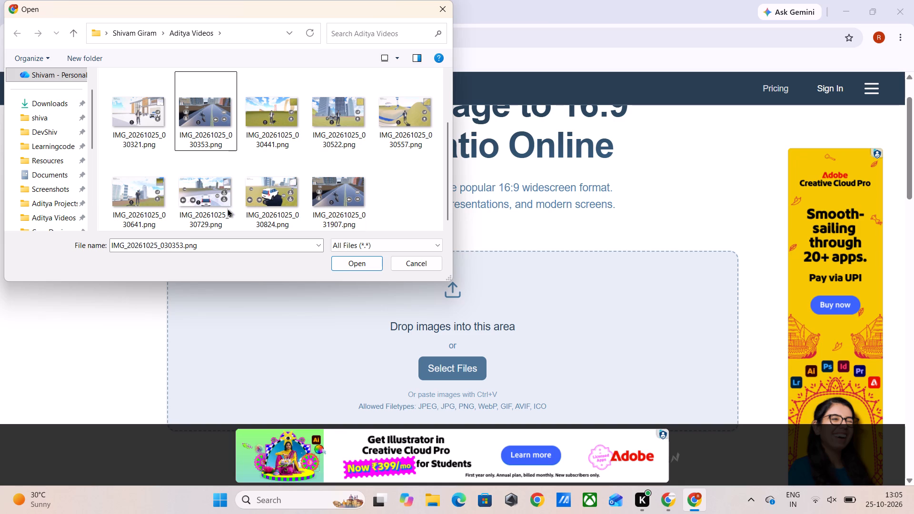
left_click(261, 208)
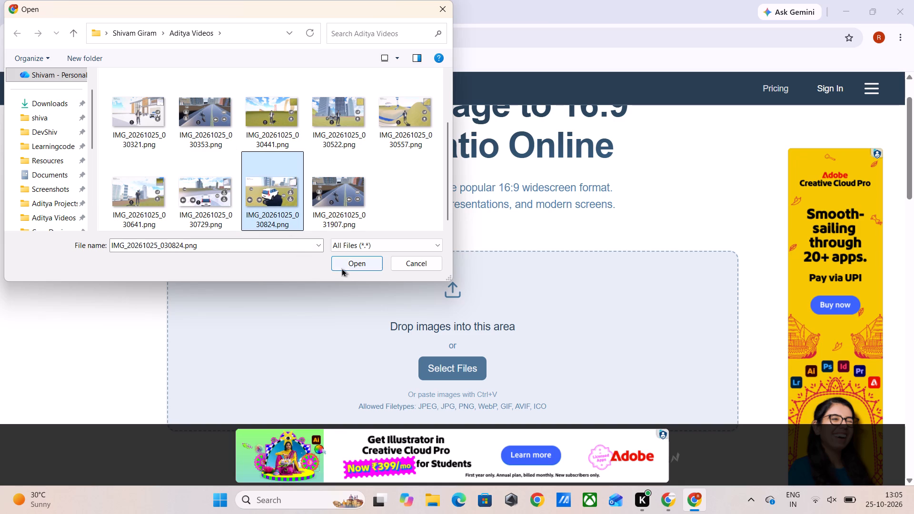
left_click(345, 267)
Change the crop's dimensions mode to By width/height (px) in the global settings.
scroll(345, 270, "down", 1)
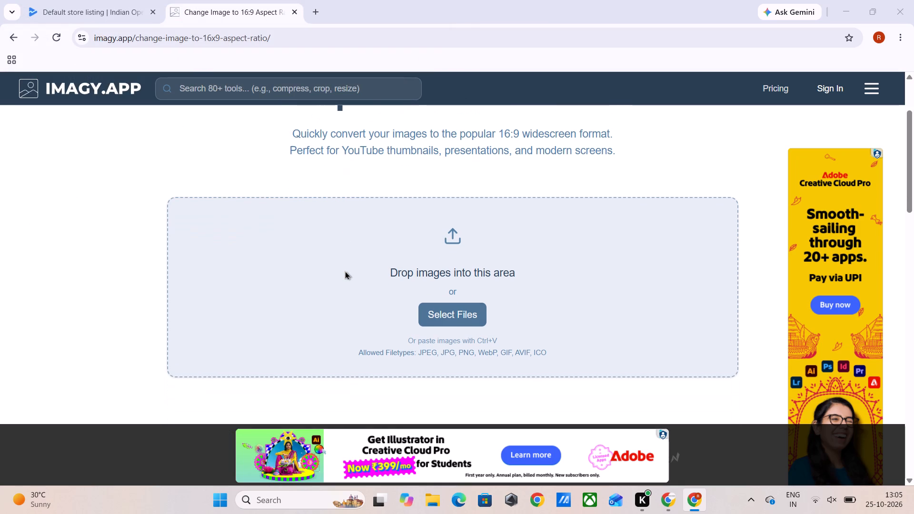
scroll(345, 271, "down", 1)
scroll(345, 271, "up", 1)
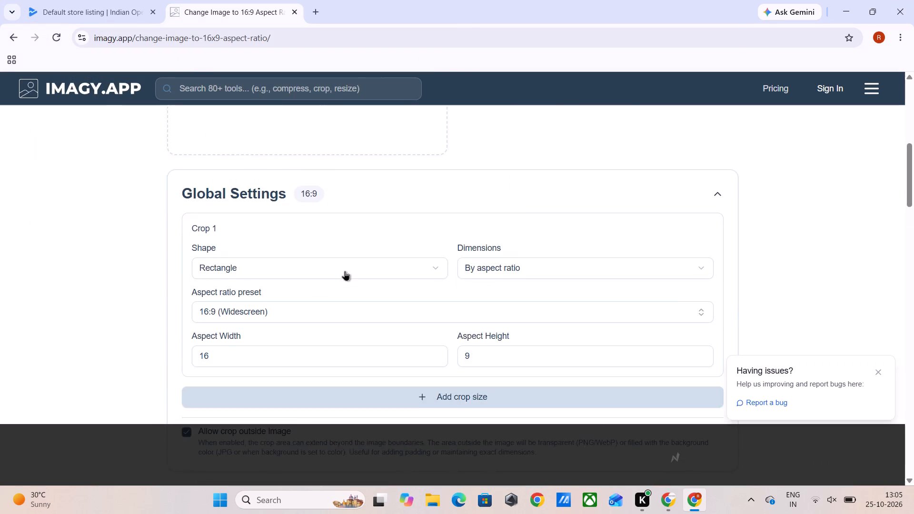
scroll(345, 271, "down", 1)
left_click(314, 300)
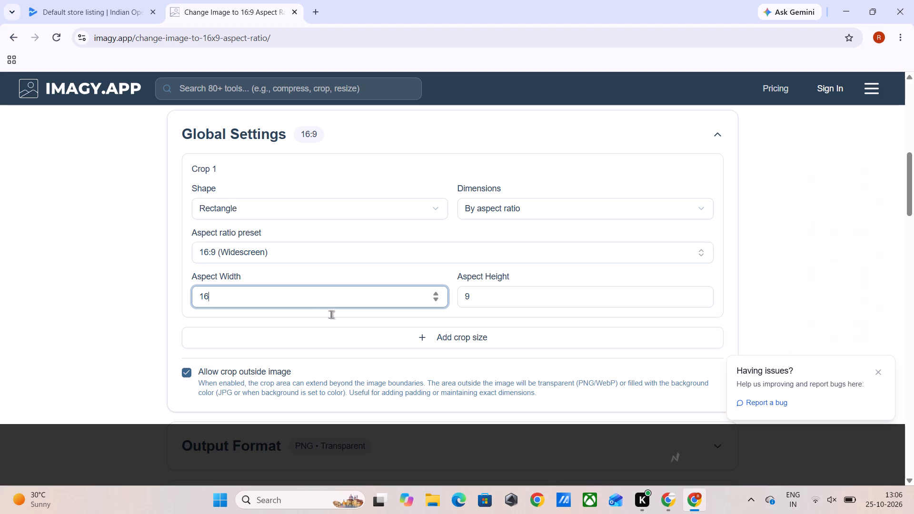
left_click(550, 204)
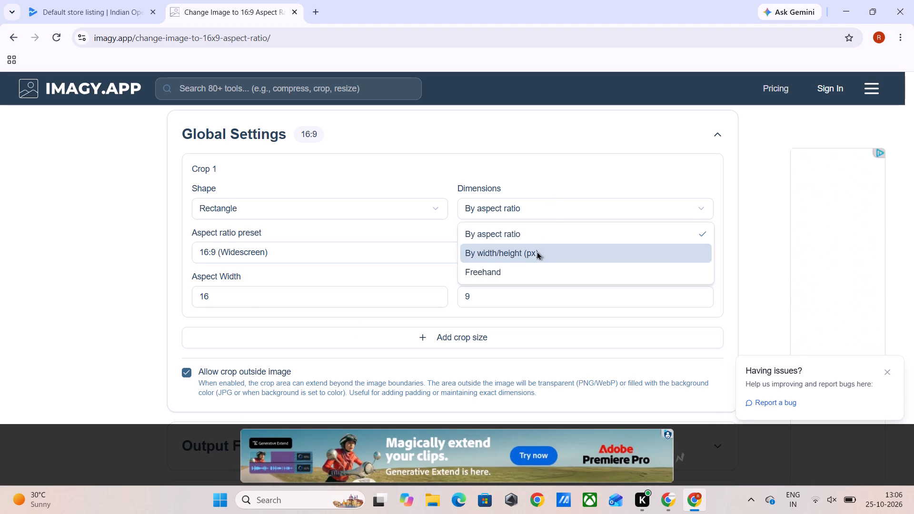
left_click(536, 251)
Examine the available size presets for the crop, from social media formats to display resolutions.
left_click(413, 246)
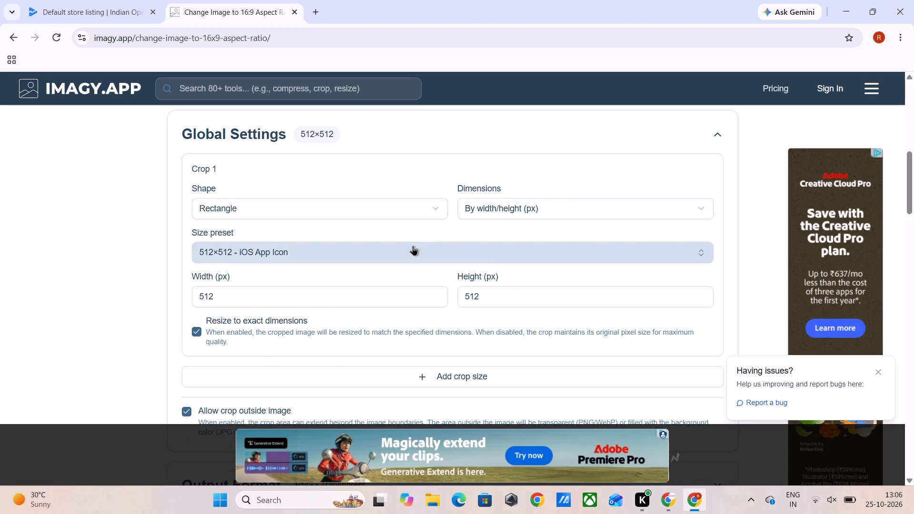
scroll(362, 310, "down", 2)
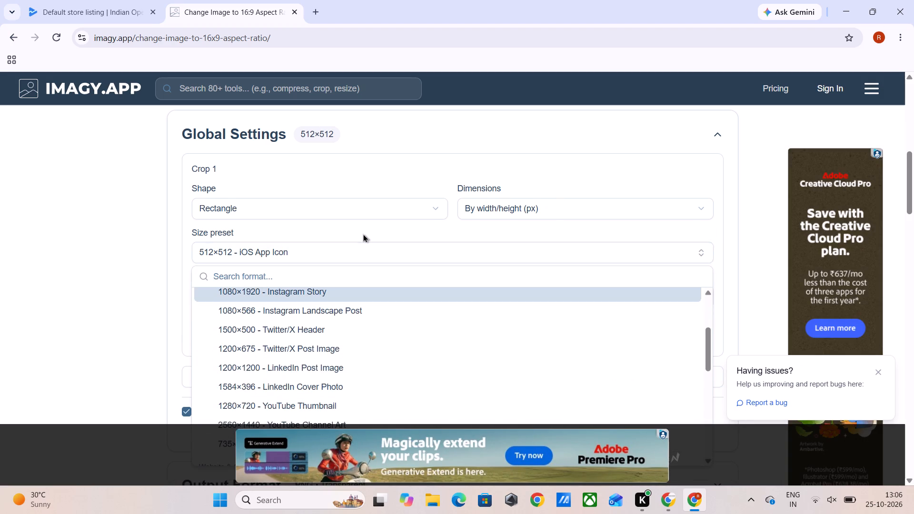
scroll(363, 234, "down", 1)
scroll(348, 272, "down", 3)
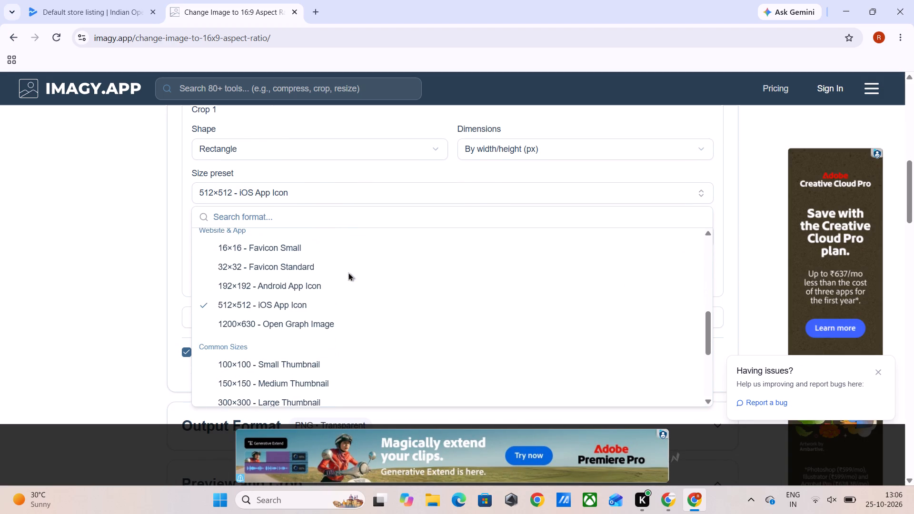
scroll(348, 272, "down", 1)
scroll(348, 272, "up", 2)
scroll(303, 296, "down", 1)
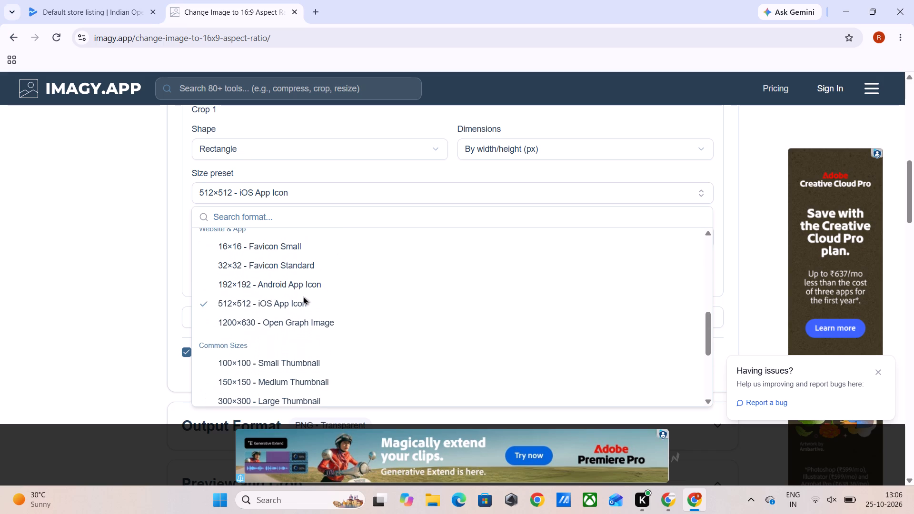
scroll(315, 303, "down", 1)
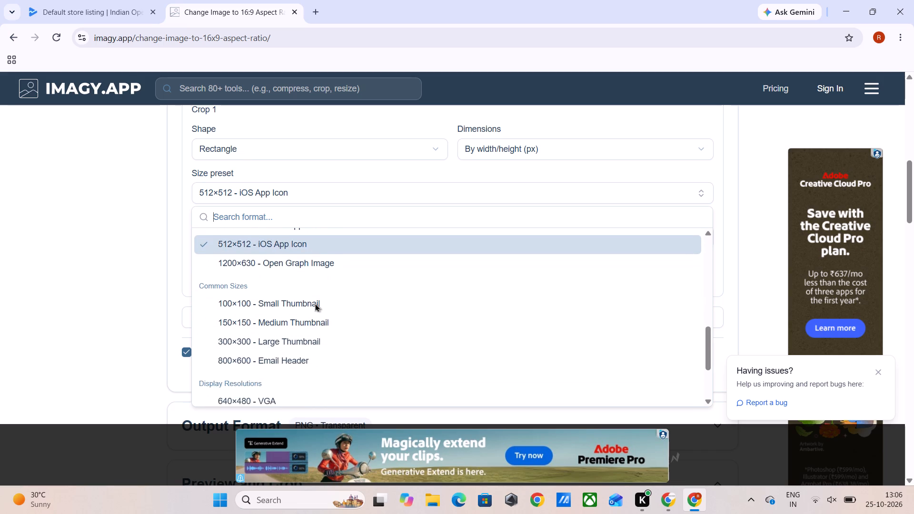
scroll(315, 303, "down", 2)
scroll(315, 303, "up", 2)
scroll(315, 303, "down", 3)
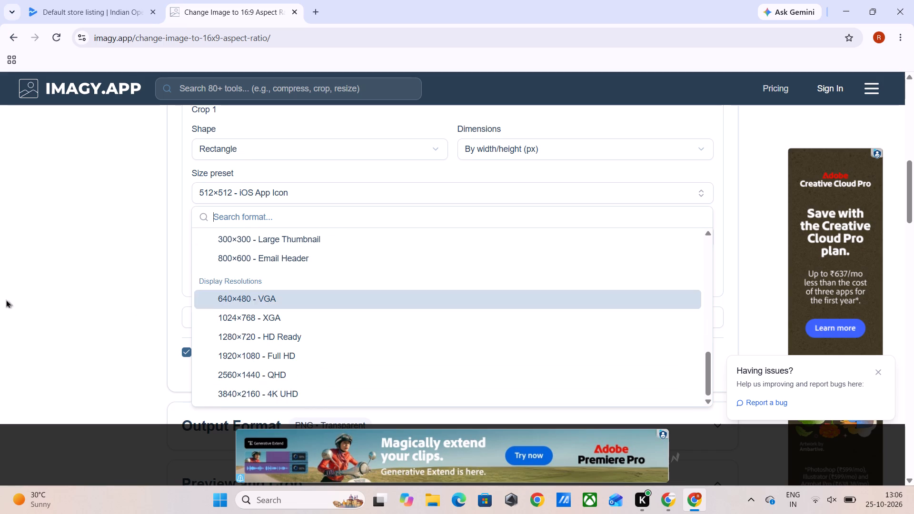
left_click(137, 289)
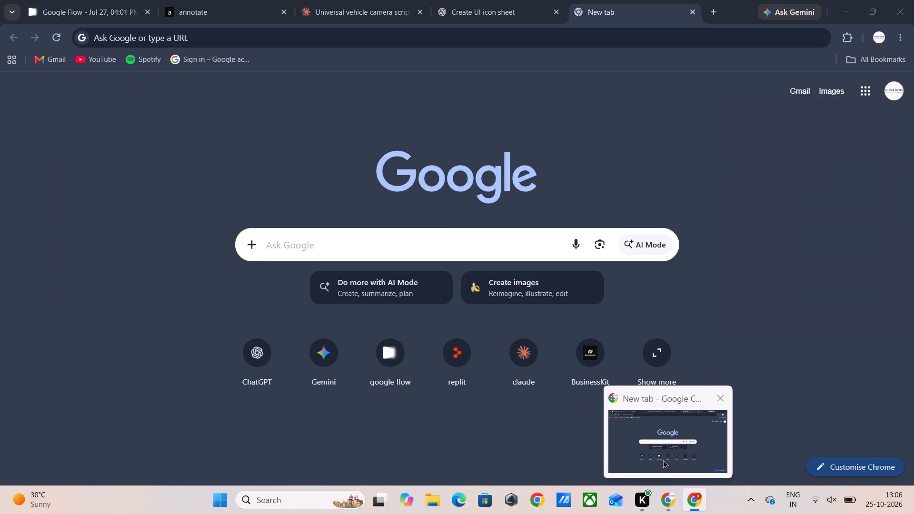
Set the crop width to 2936 px, matching IMG_20261025_030321.png in the Play Console asset library.
left_click(78, 0)
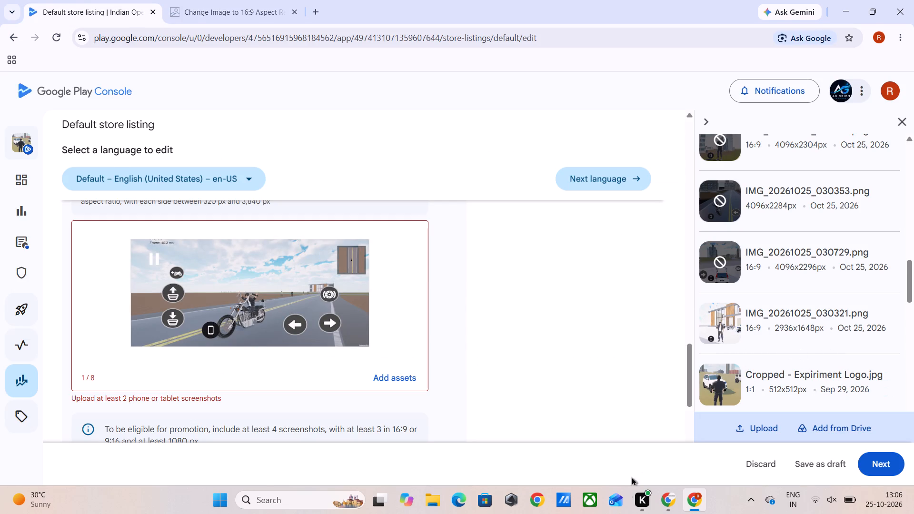
left_click(666, 507)
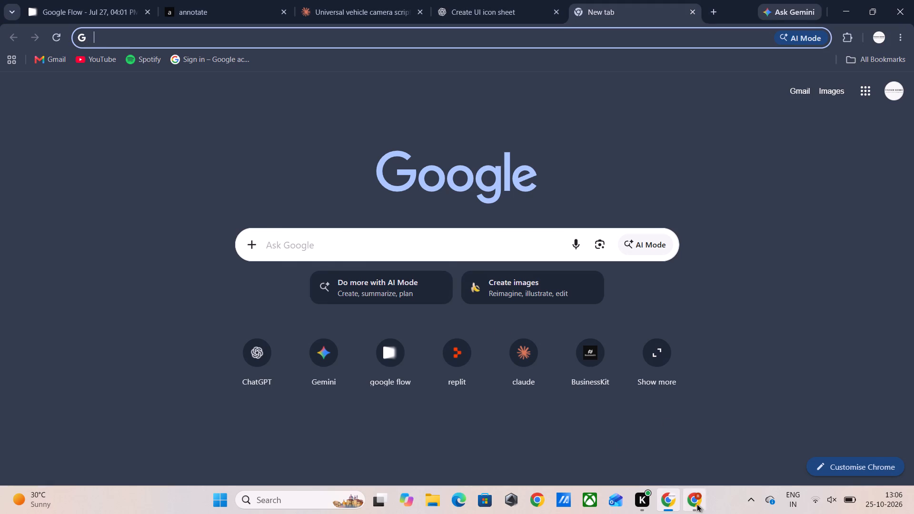
left_click(696, 504)
left_click(167, 0)
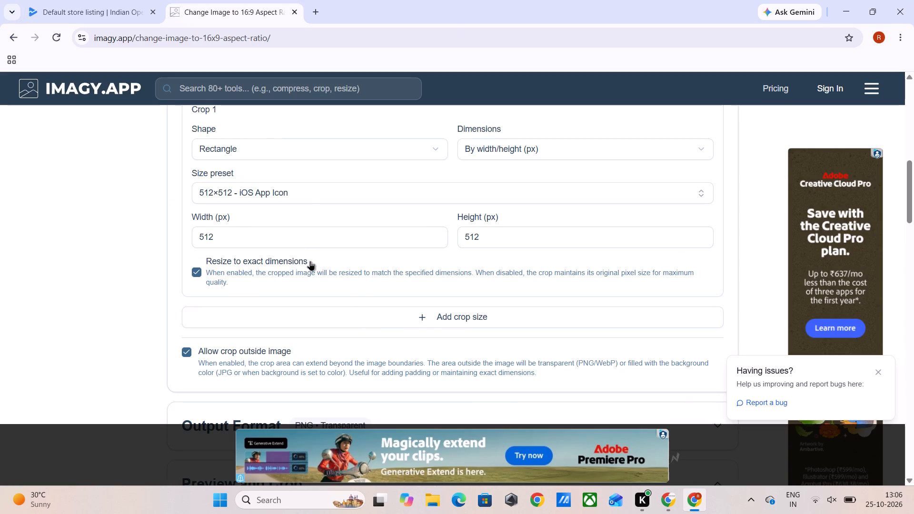
left_click(304, 248)
left_click(304, 248)
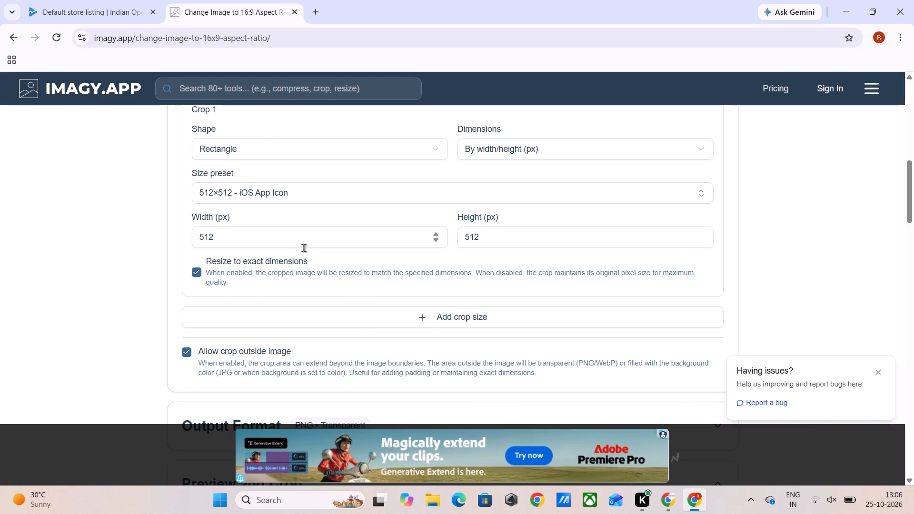
key("BackSpace")
key("BackSpace")
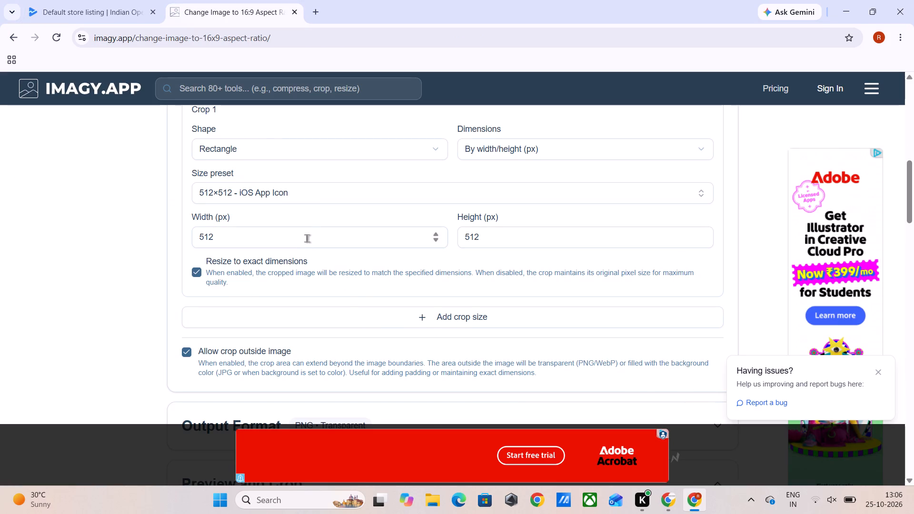
double_click(307, 238)
key("BackSpace")
key("BackSpace")
key("BackSpace")
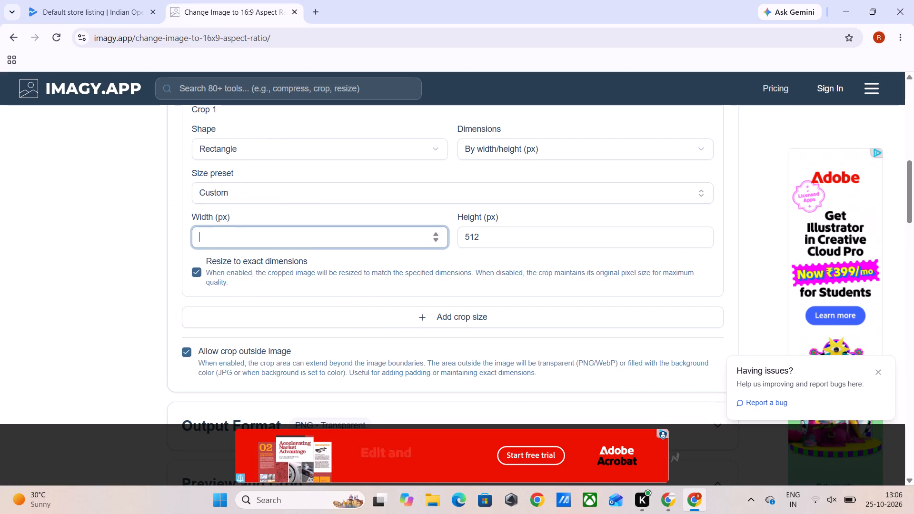
key("BackSpace")
key("BackSpace")
type("2936")
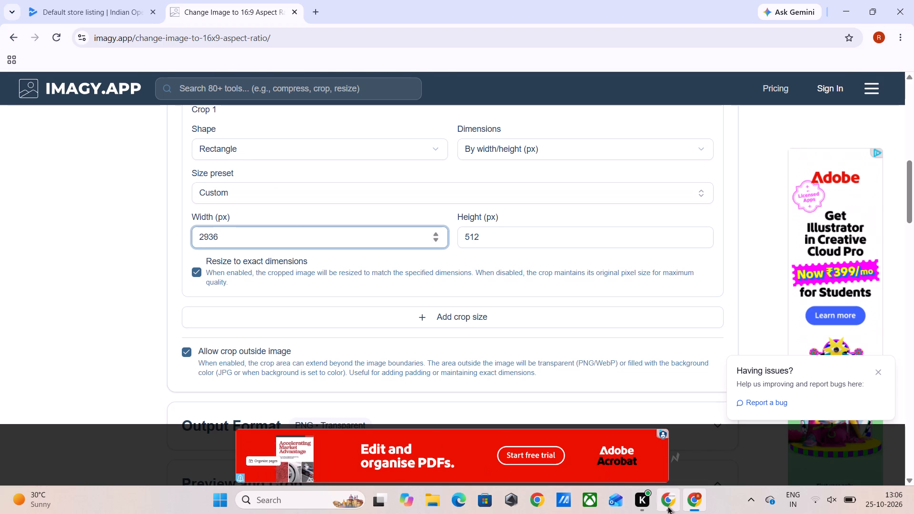
Set the crop height to 1648 px, matching the same reference image in the Play Console asset library.
left_click(667, 506)
left_click(688, 513)
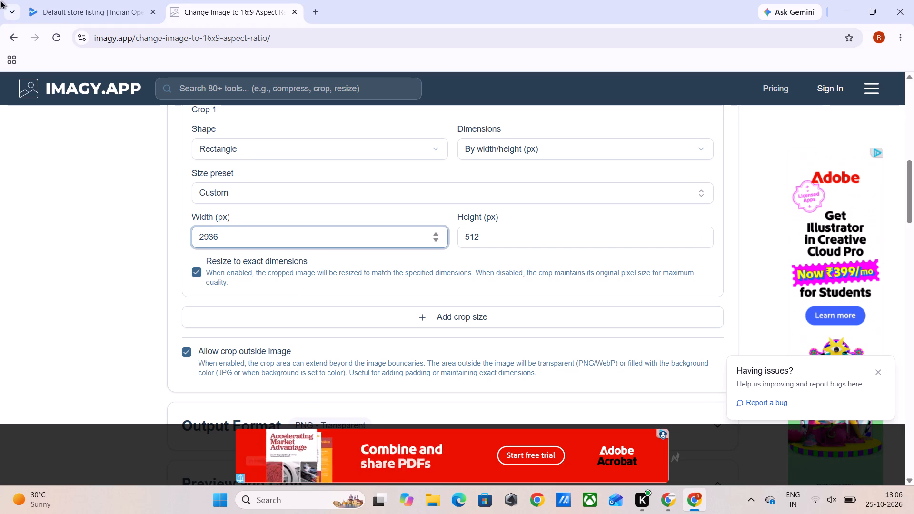
left_click(47, 0)
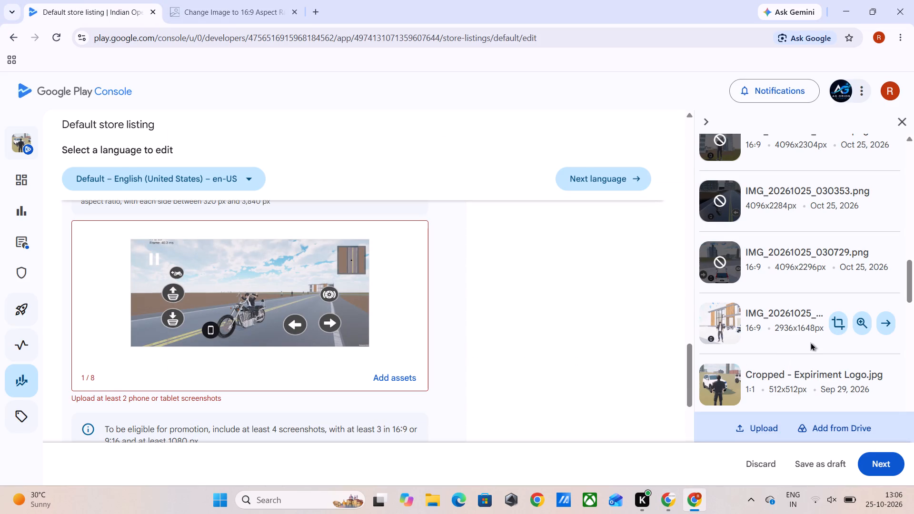
left_click(667, 509)
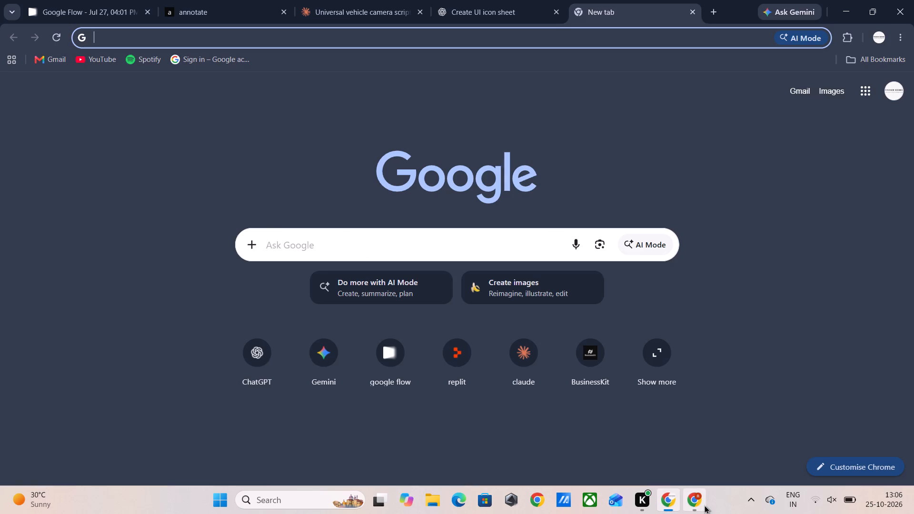
left_click(704, 505)
left_click(238, 0)
left_click(497, 245)
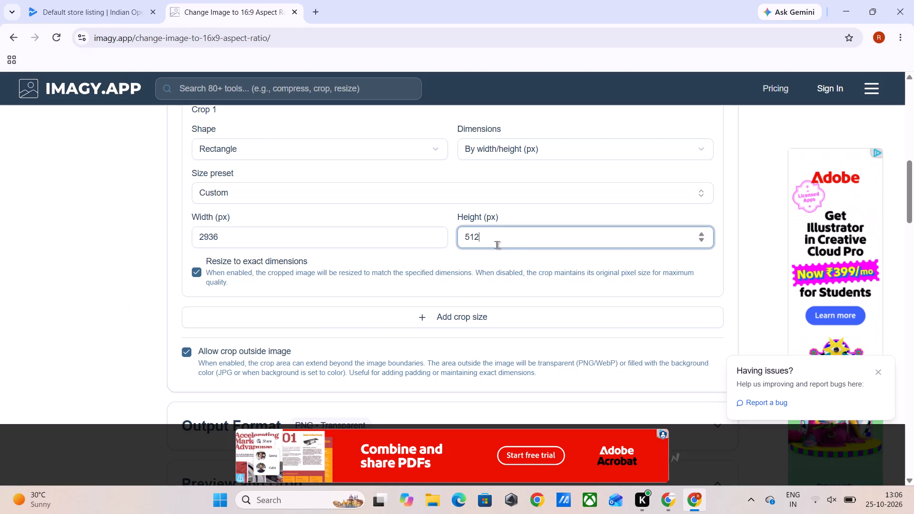
double_click(497, 245)
type("1648")
Check the crop area over the white SUV screenshot in the preview, then minimize the browser window.
scroll(408, 275, "down", 3)
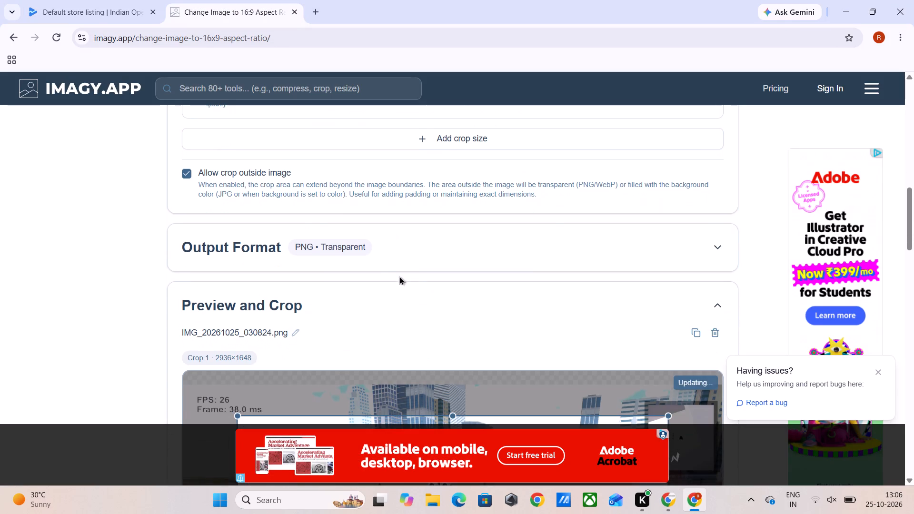
scroll(332, 265, "down", 7)
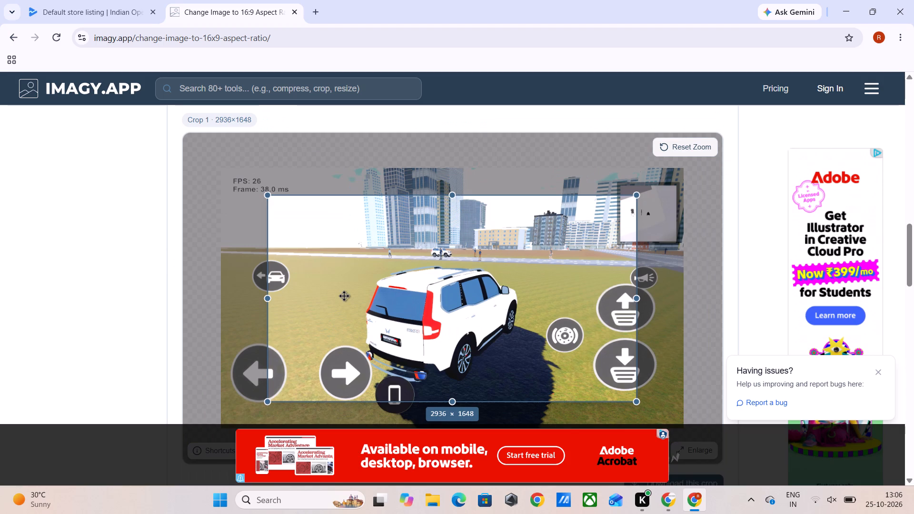
scroll(739, 370, "down", 1)
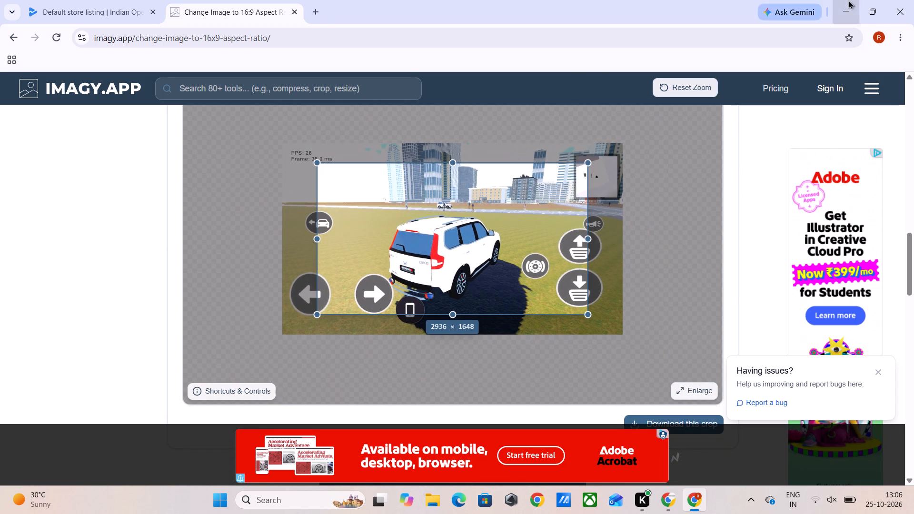
left_click(848, 0)
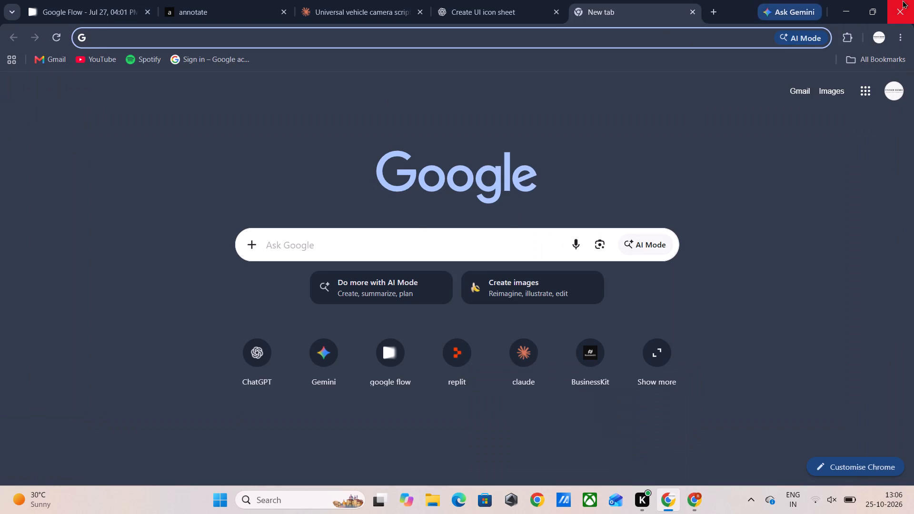
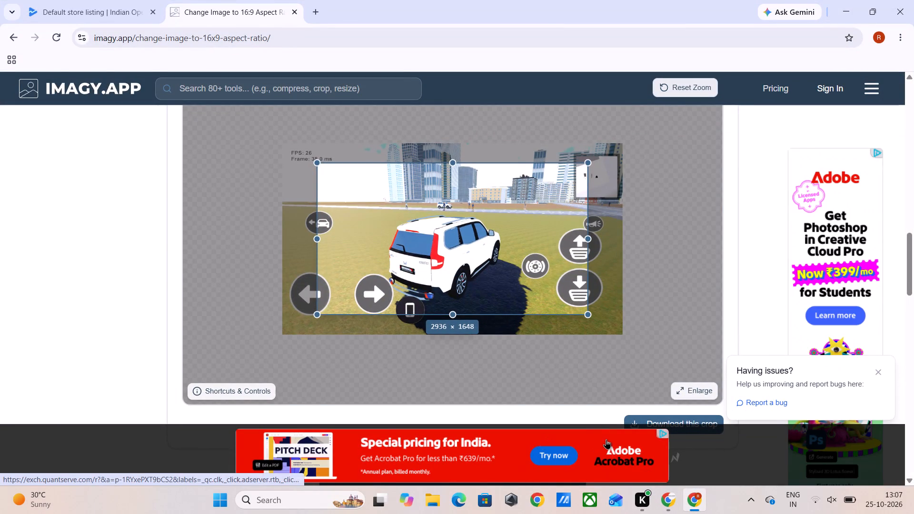
Check the crop of the white SUV screenshot in the enlarged view, fitted to the screen, then close that view.
left_click(703, 394)
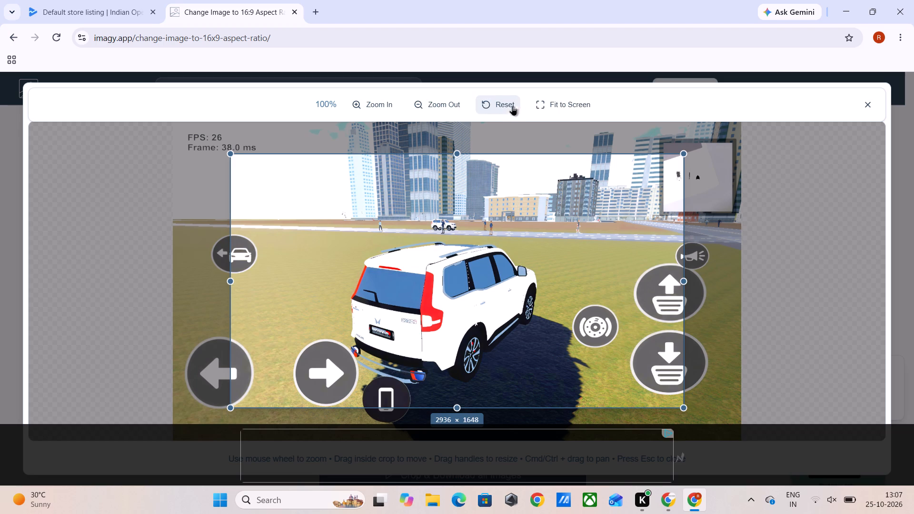
left_click(541, 101)
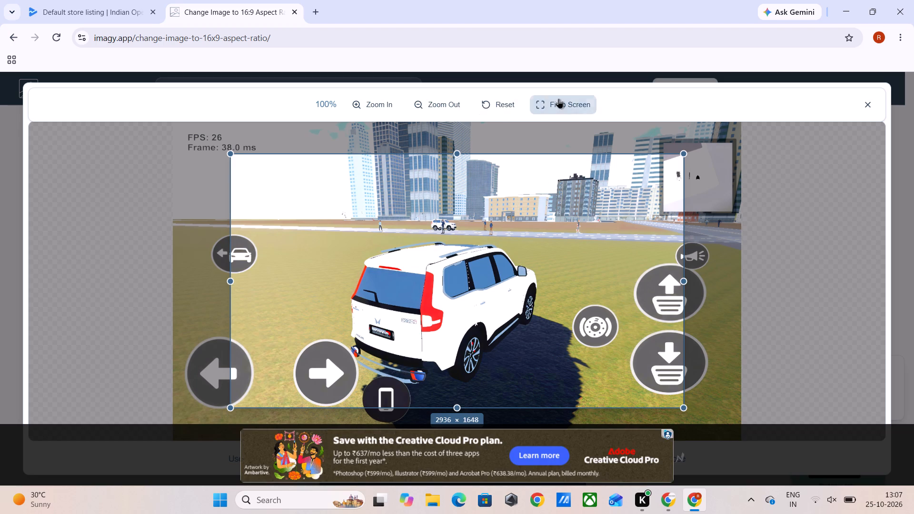
left_click(864, 106)
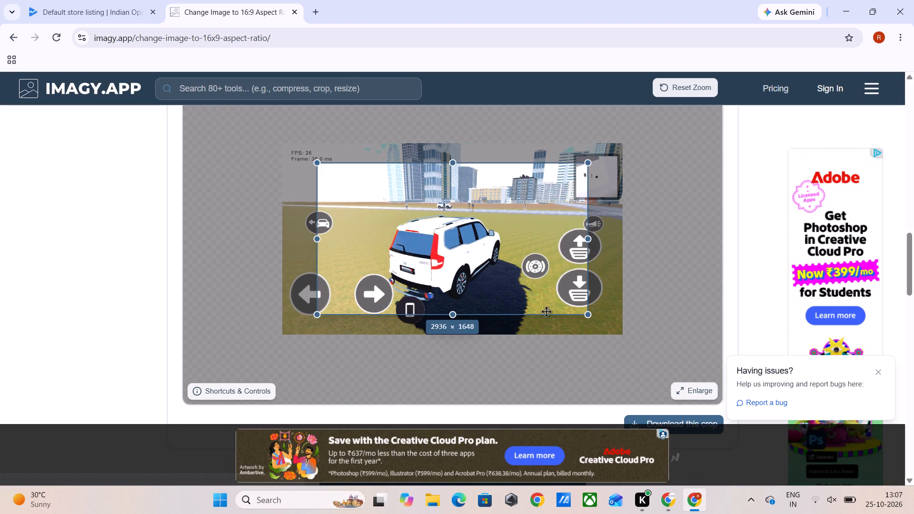
Stretch the 2936 × 1648 crop frame by its corners so it covers the entire white SUV screenshot.
left_click_drag(587, 316, 607, 326)
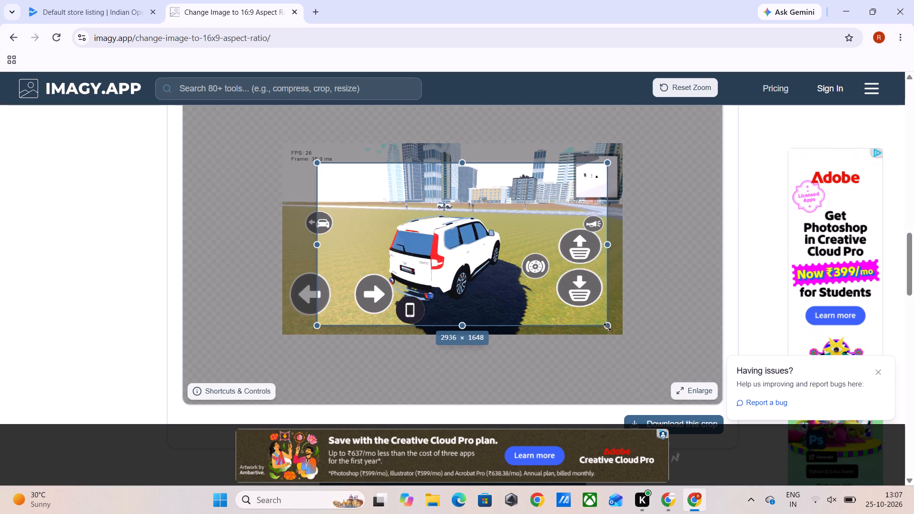
left_click_drag(607, 326, 621, 339)
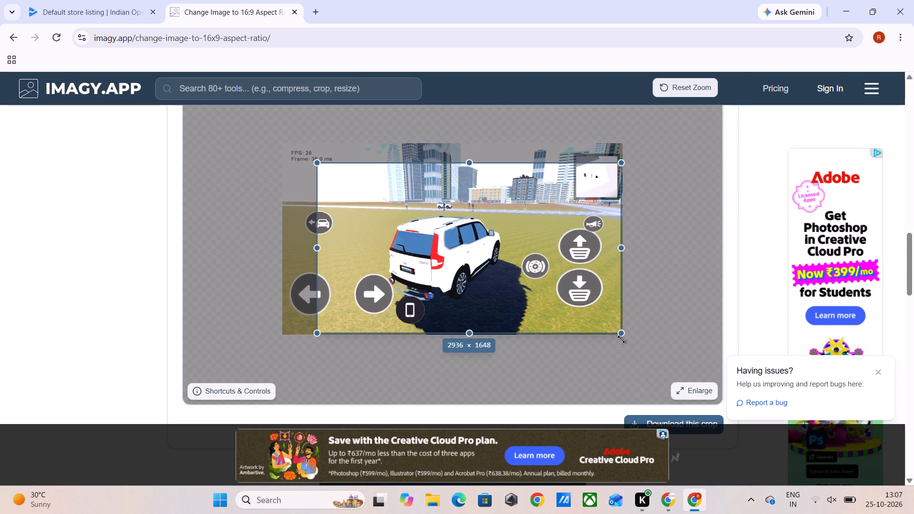
left_click_drag(621, 339, 623, 340)
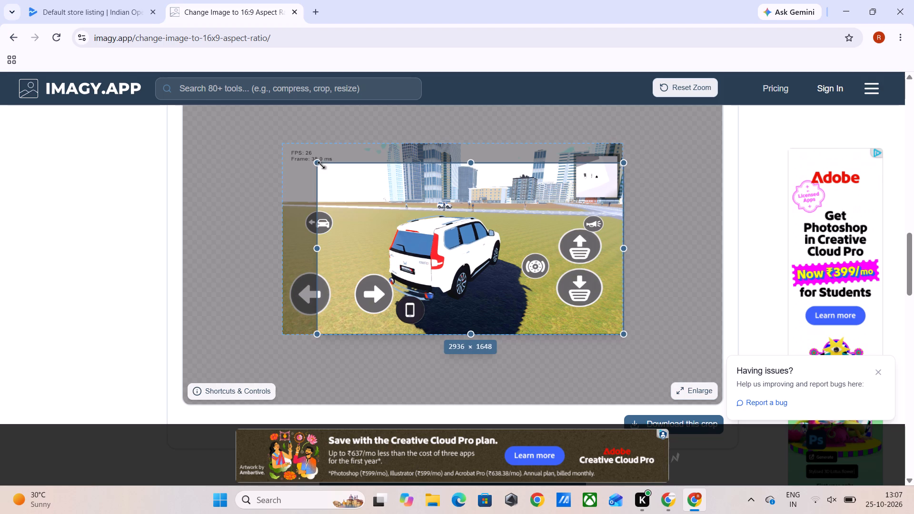
left_click_drag(321, 165, 285, 153)
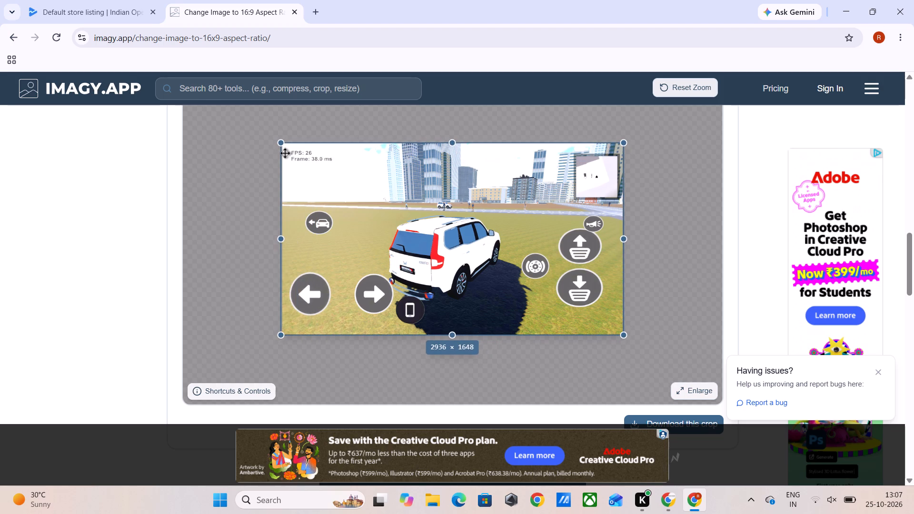
left_click_drag(285, 153, 285, 152)
left_click_drag(285, 152, 286, 153)
Crop and download all images with the current crop settings.
scroll(620, 334, "down", 1)
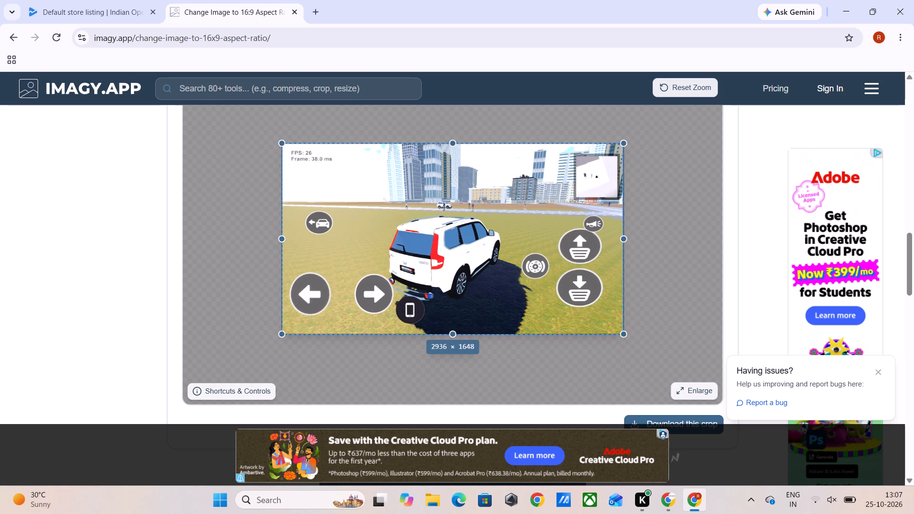
scroll(619, 337, "down", 2)
scroll(801, 341, "down", 5)
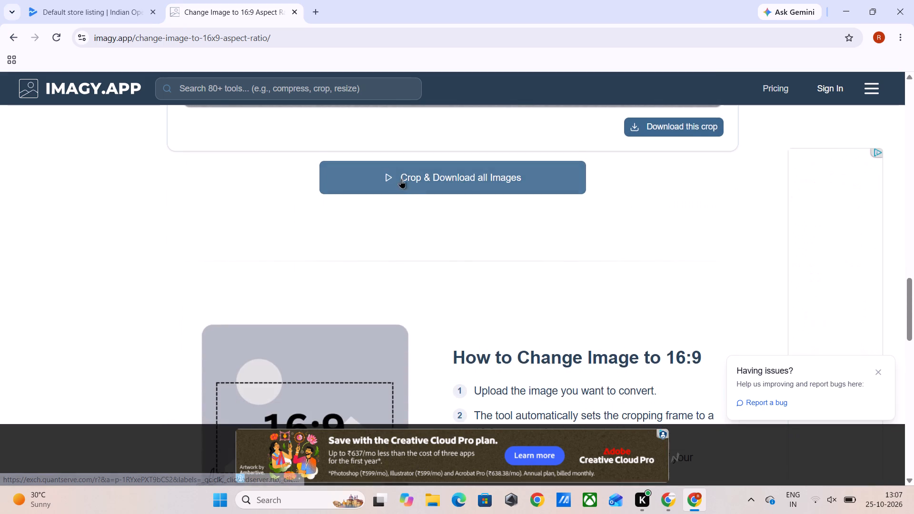
left_click(413, 190)
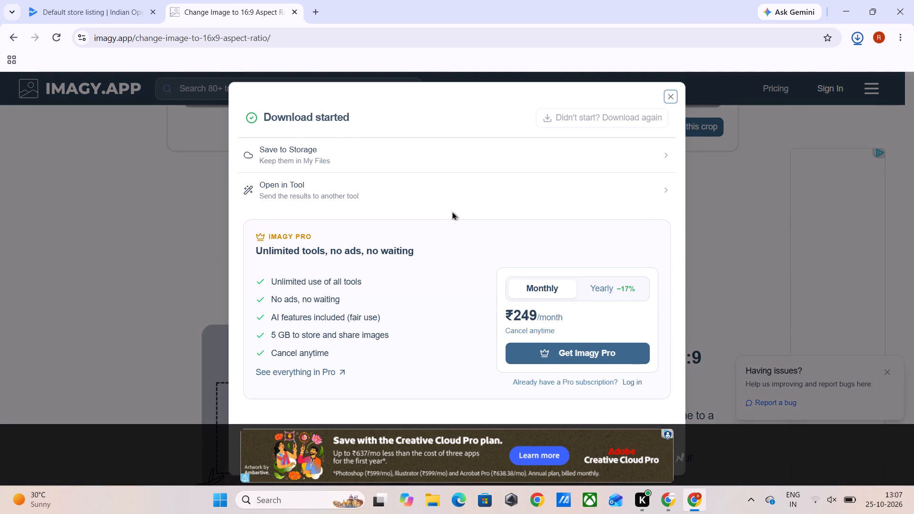
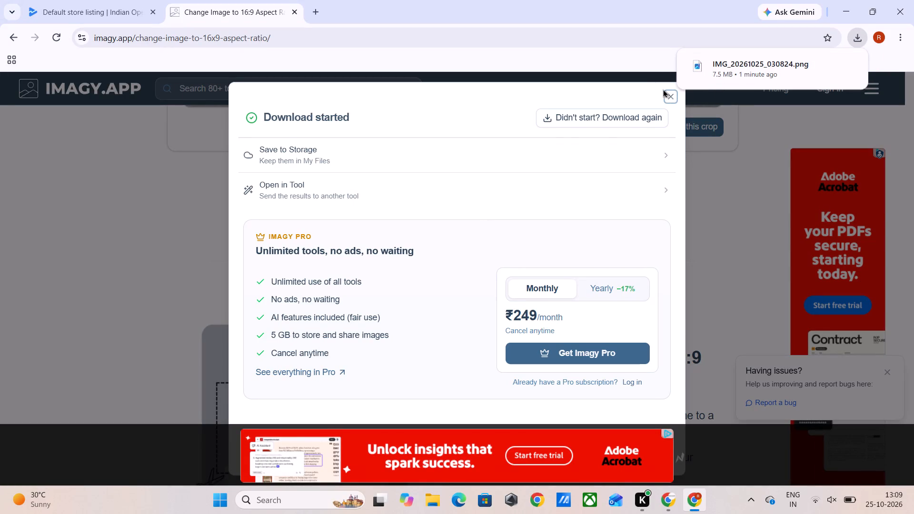
Upload the downloaded IMG_20261025_030824.png from the recent downloads to the asset library of the Google Play Console default store listing.
left_click(673, 97)
left_click(856, 31)
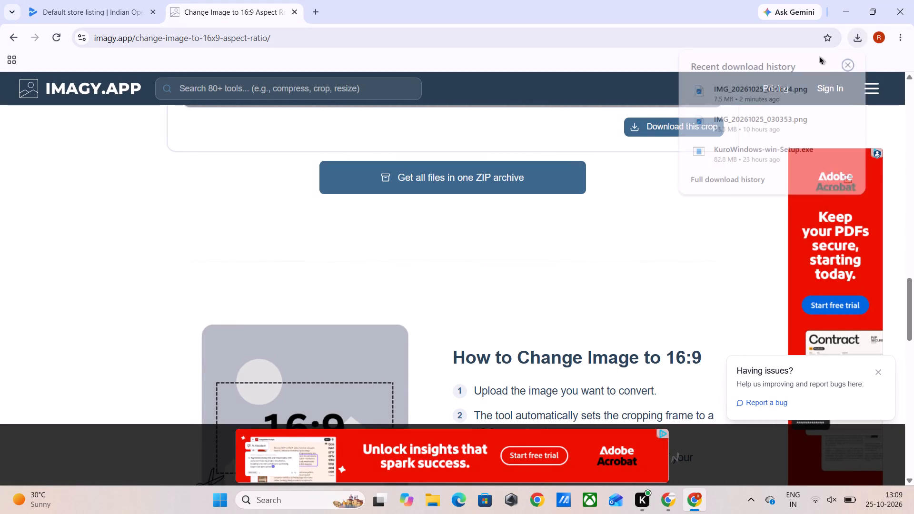
left_click_drag(727, 95, 109, 7)
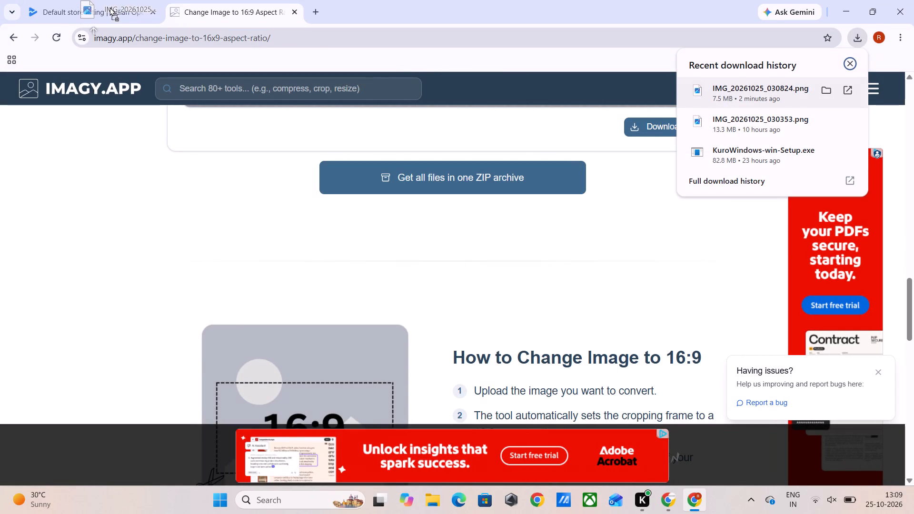
left_click_drag(109, 7, 841, 312)
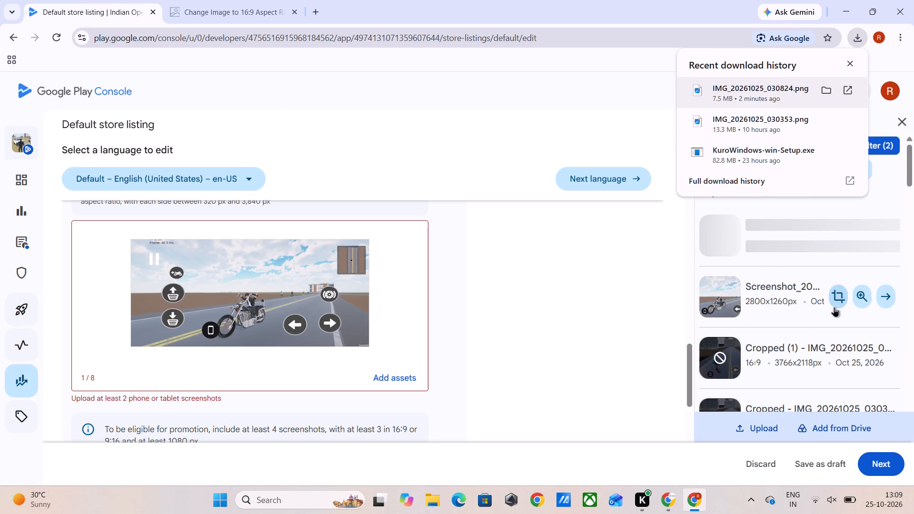
scroll(834, 307, "up", 6)
left_click(850, 59)
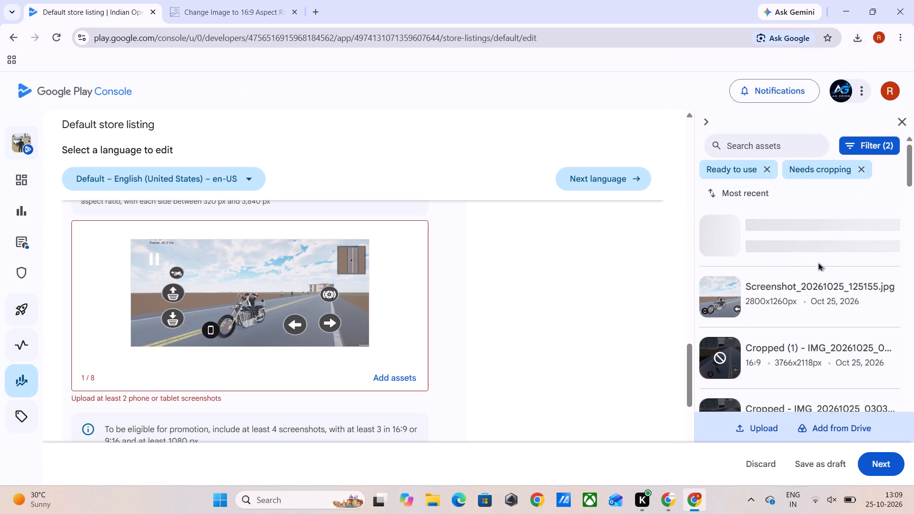
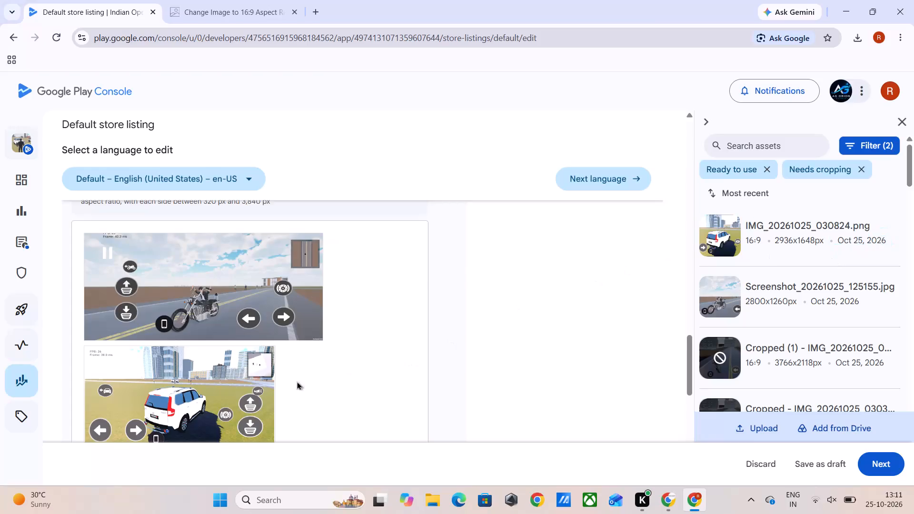
Remove the motorcycle image from the phone screenshots of the default store listing.
scroll(252, 397, "down", 1)
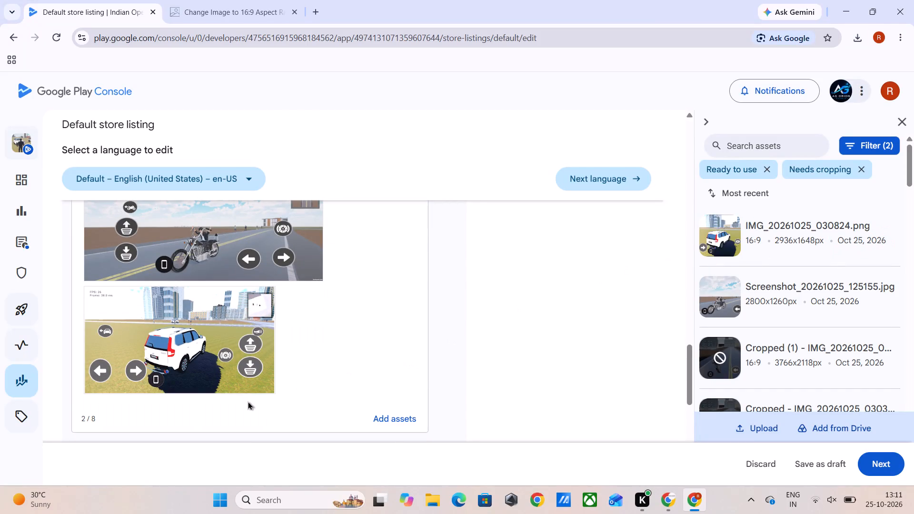
scroll(227, 369, "up", 1)
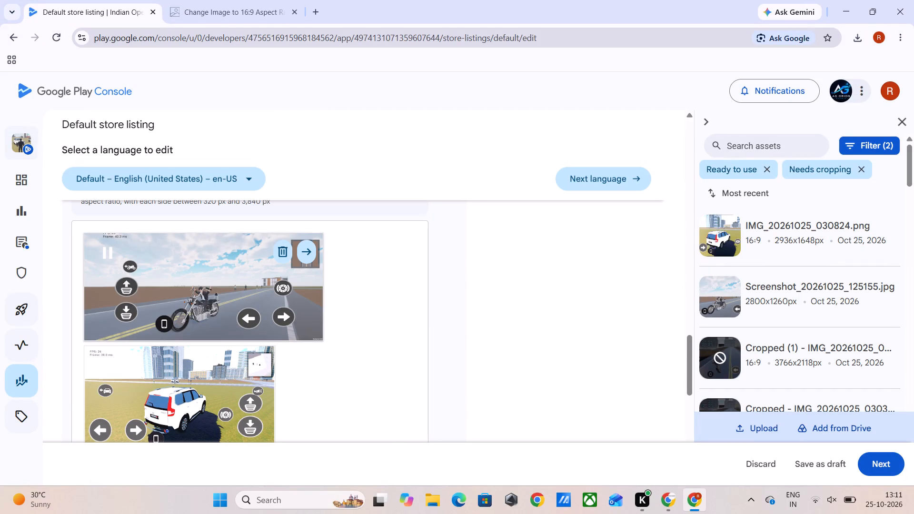
left_click(281, 255)
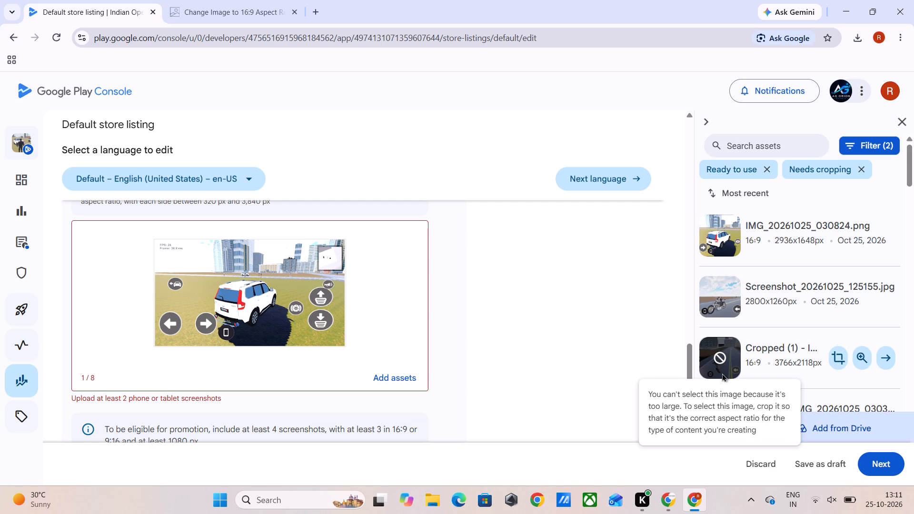
Add IMG_20261025_030321.png, the 2936x1648 px image, from the asset library to the phone screenshots.
scroll(767, 301, "down", 4)
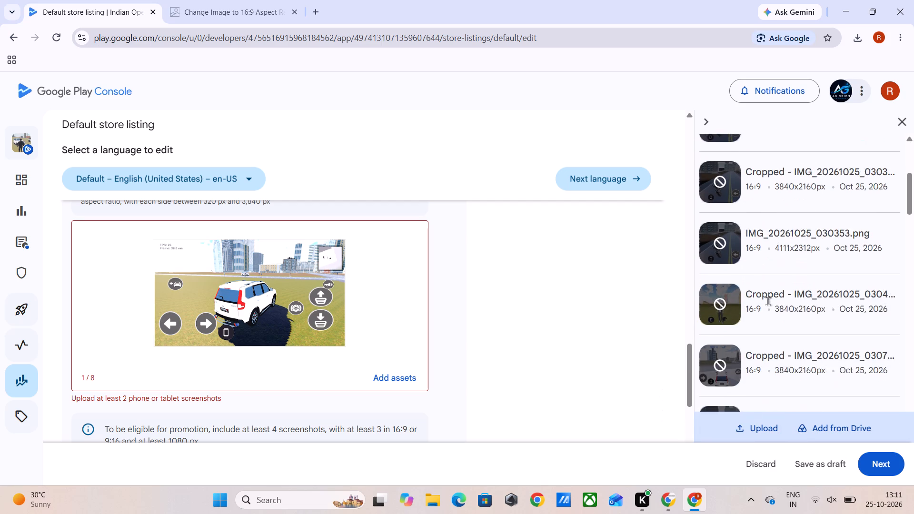
scroll(768, 301, "down", 11)
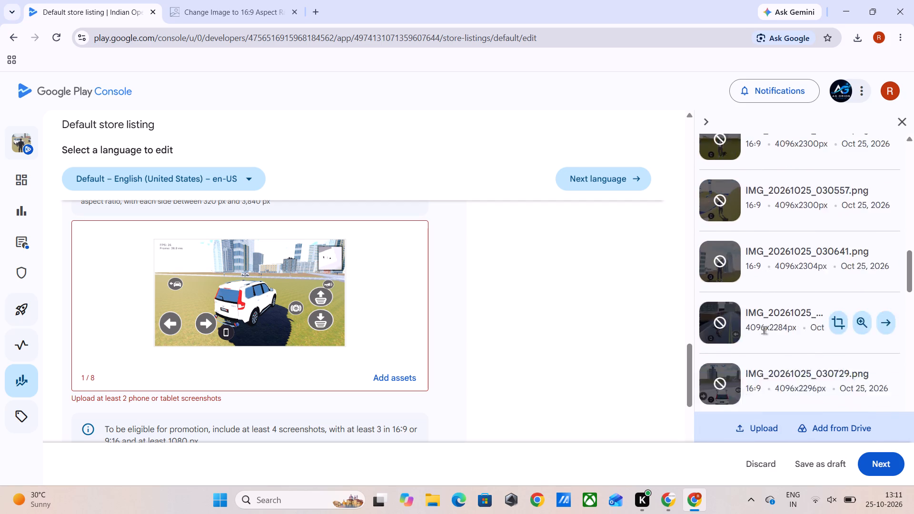
scroll(764, 330, "down", 3)
left_click(713, 255)
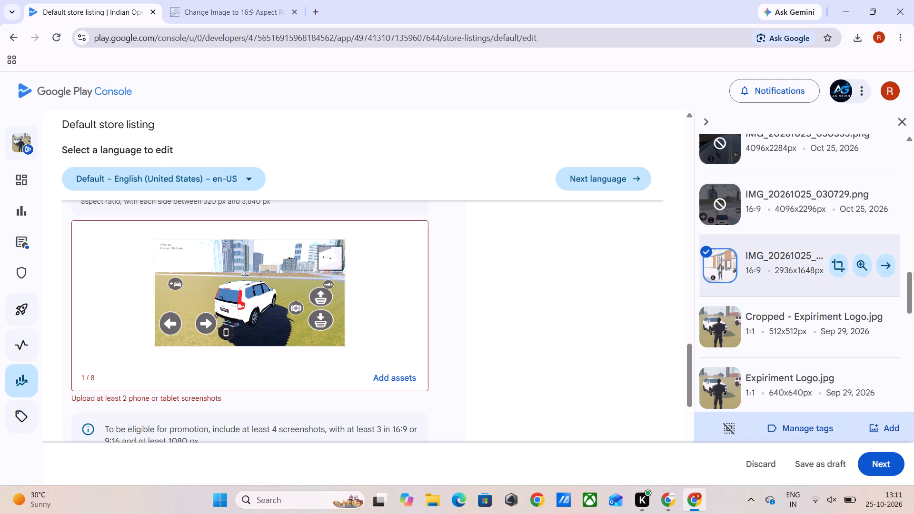
left_click(891, 265)
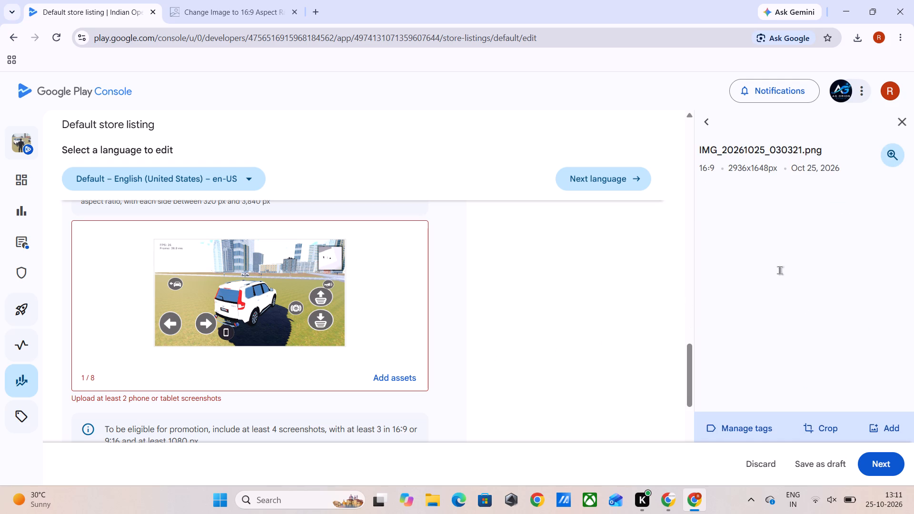
left_click(896, 419)
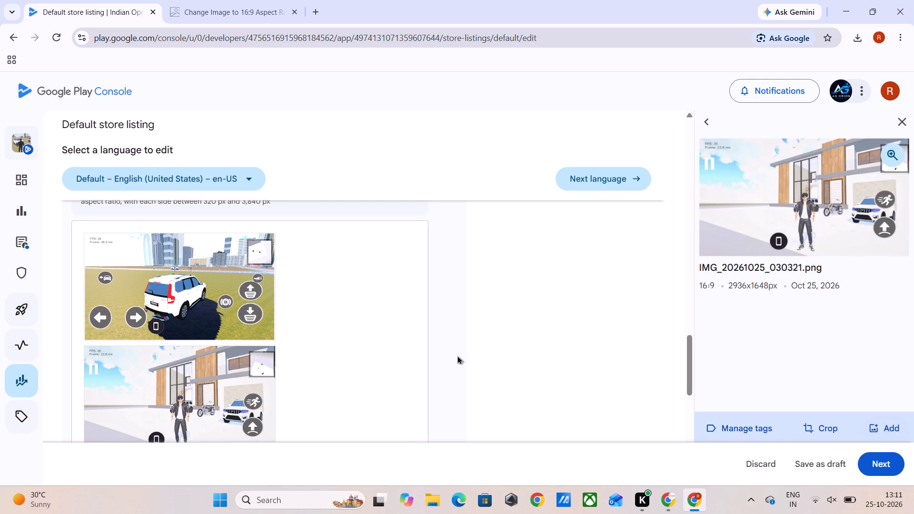
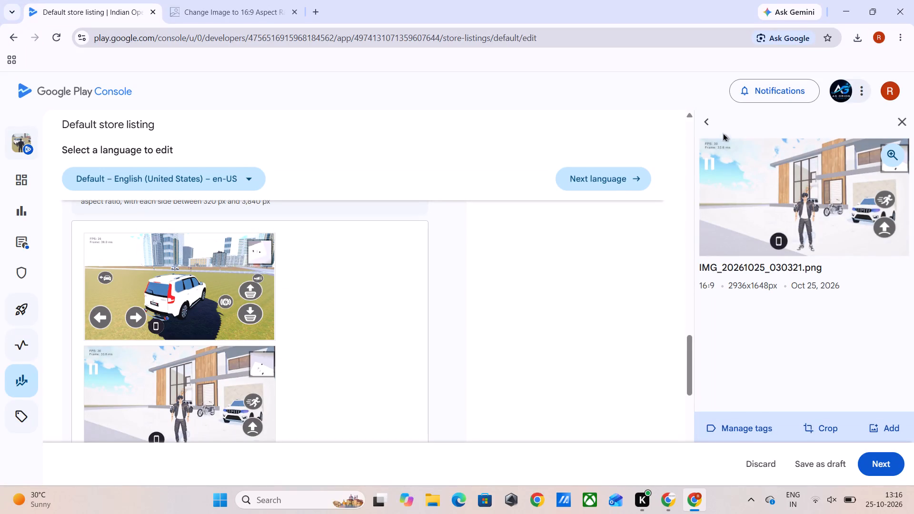
Return to the asset library list and look through its images for further 16:9 screenshots suitable for the phone listing.
left_click(710, 121)
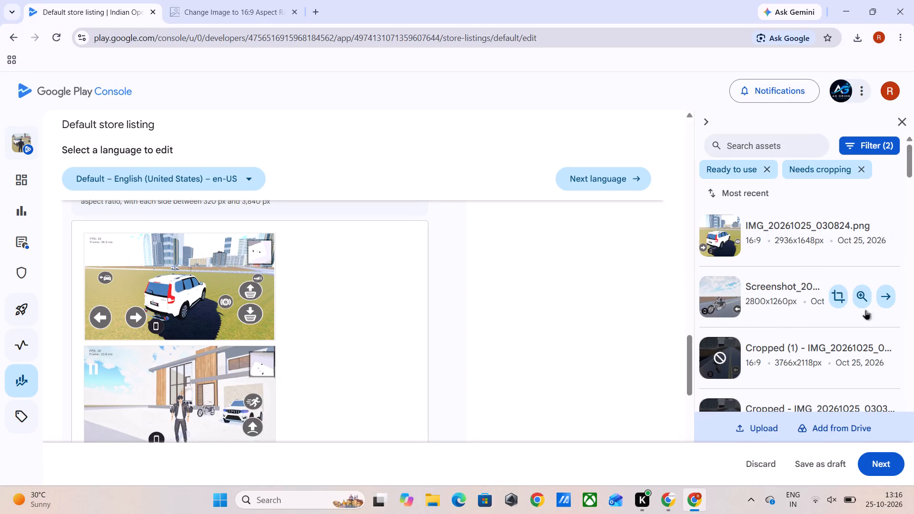
scroll(820, 320, "down", 4)
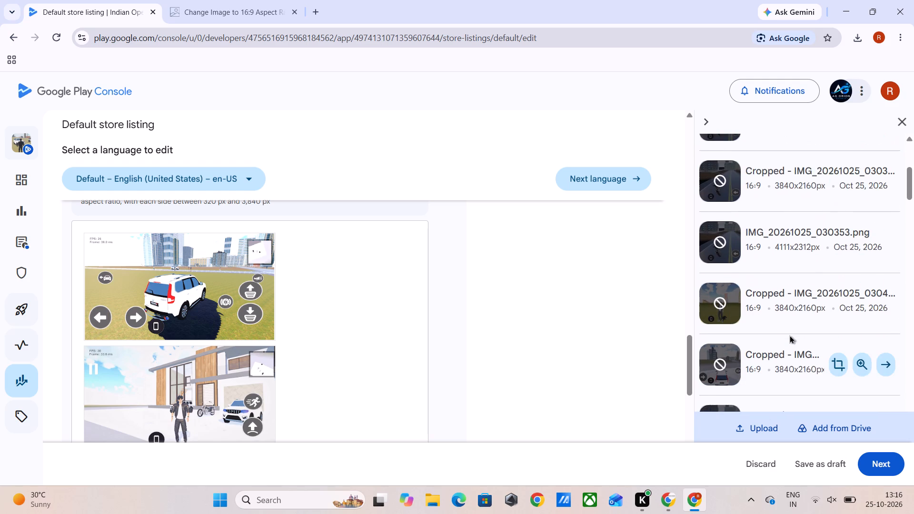
scroll(789, 335, "down", 8)
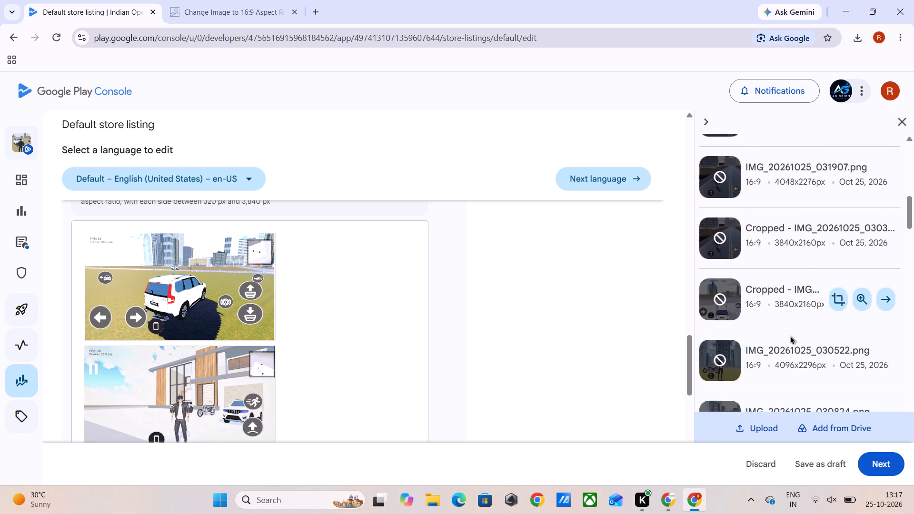
scroll(790, 336, "down", 6)
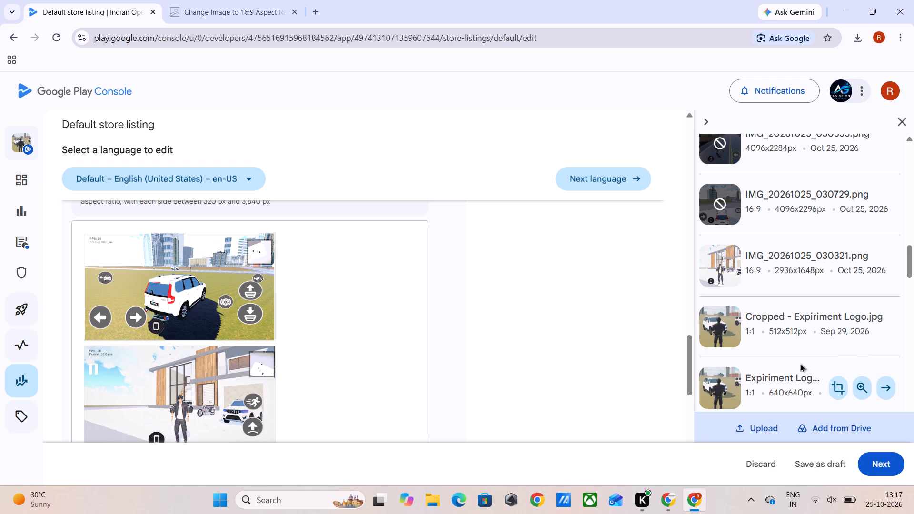
scroll(800, 363, "up", 4)
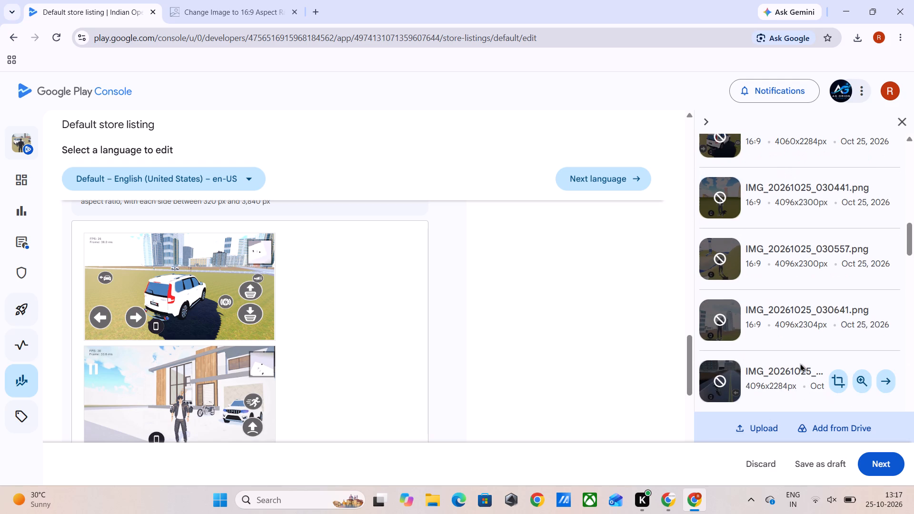
scroll(800, 363, "up", 7)
scroll(789, 326, "up", 5)
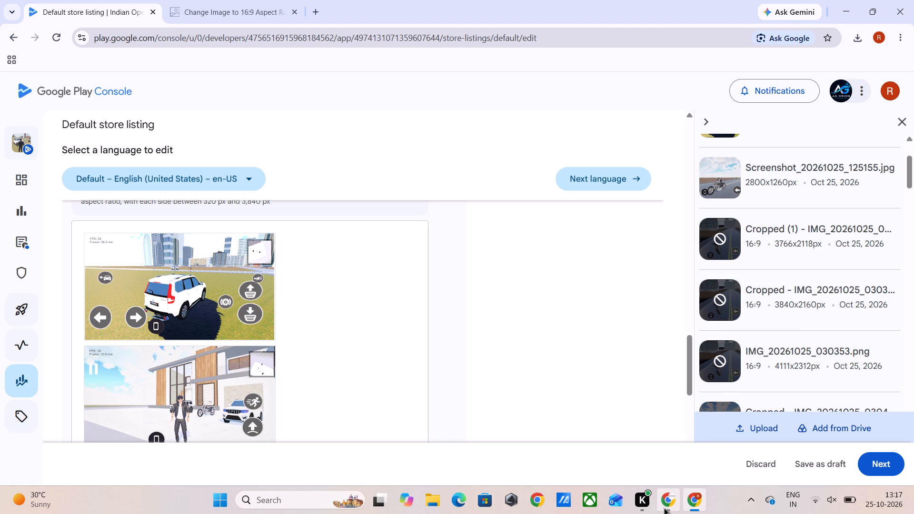
Switch to File Explorer, open the Aditya Videos folder and sort its contents by date created.
left_click(435, 505)
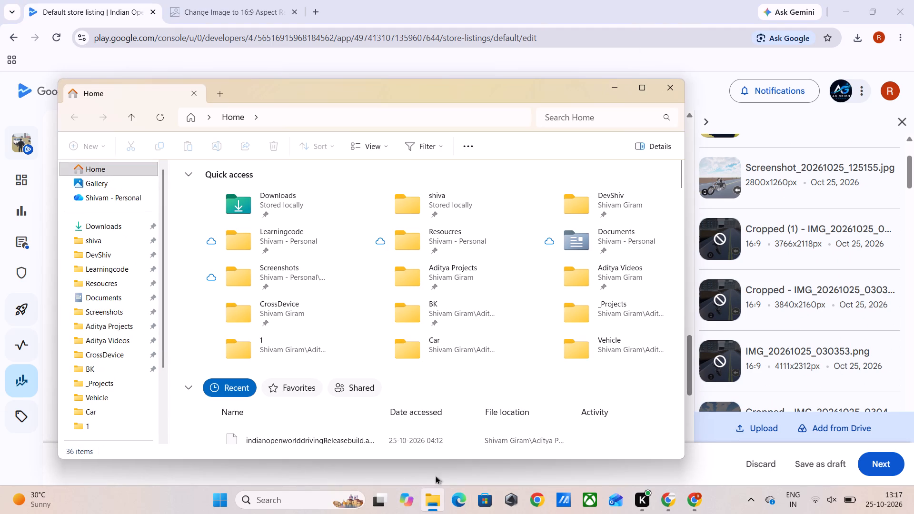
left_click(119, 340)
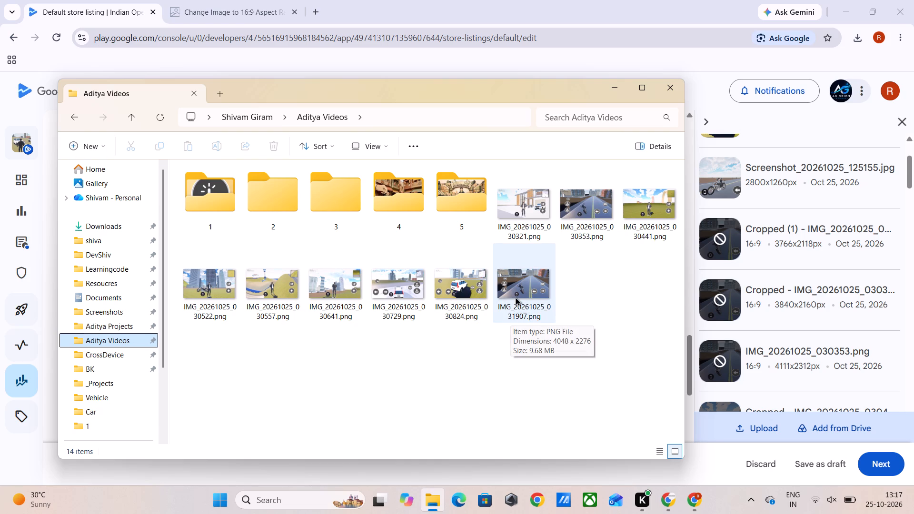
left_click(515, 297)
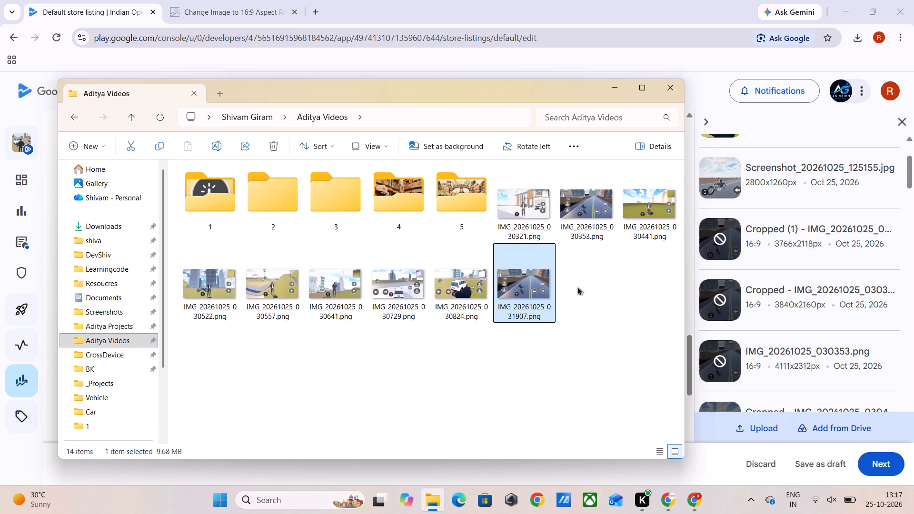
left_click(586, 195)
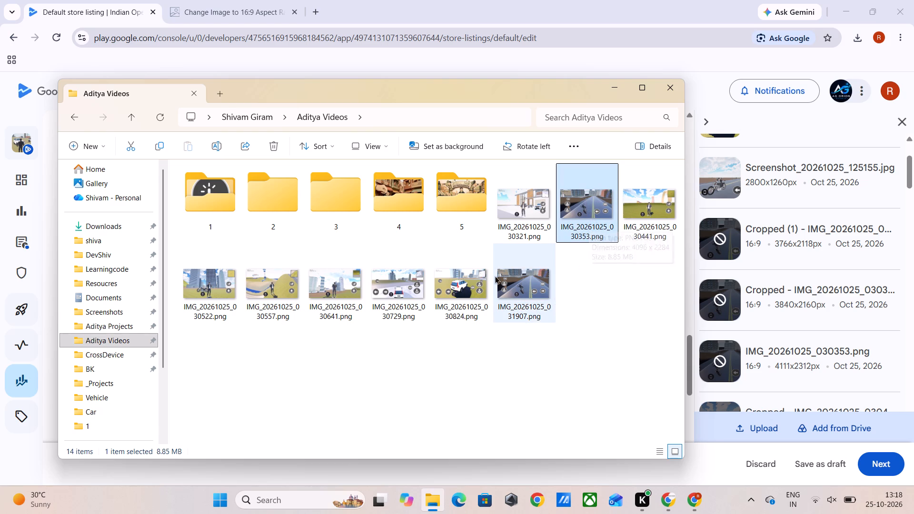
left_click(310, 148)
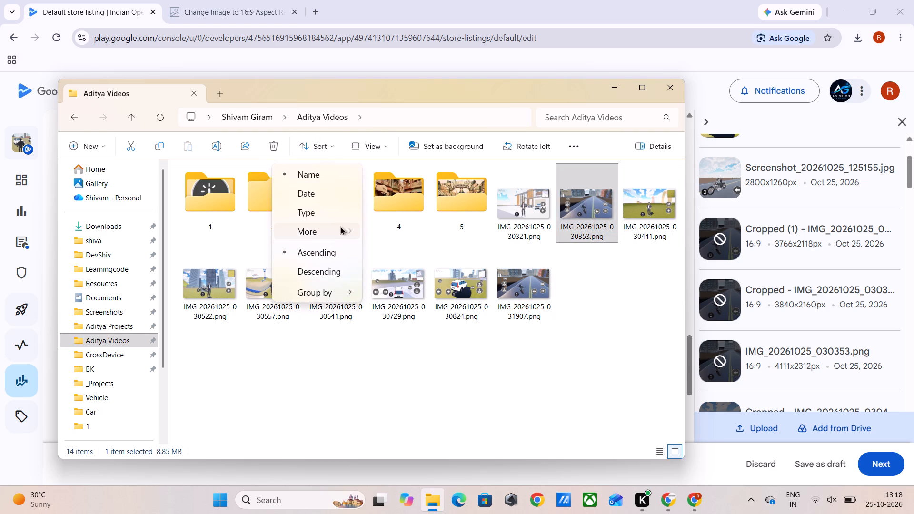
left_click(340, 234)
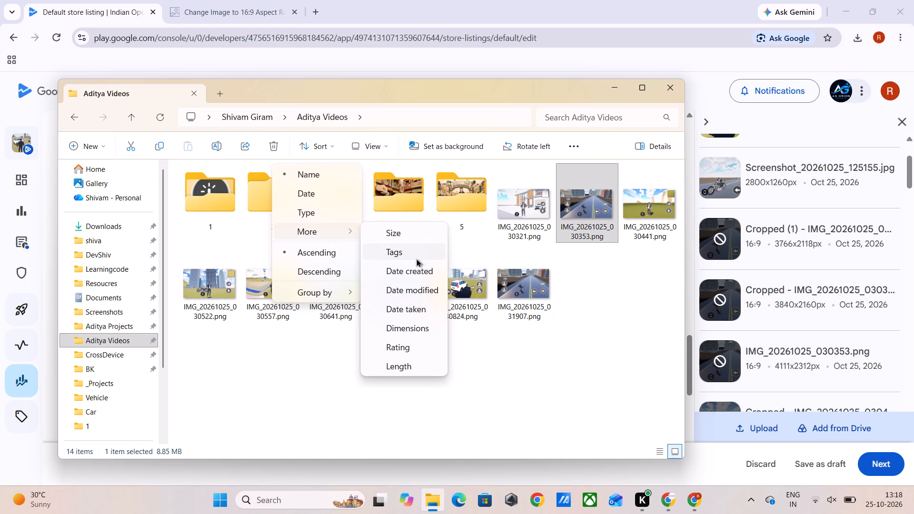
left_click(417, 272)
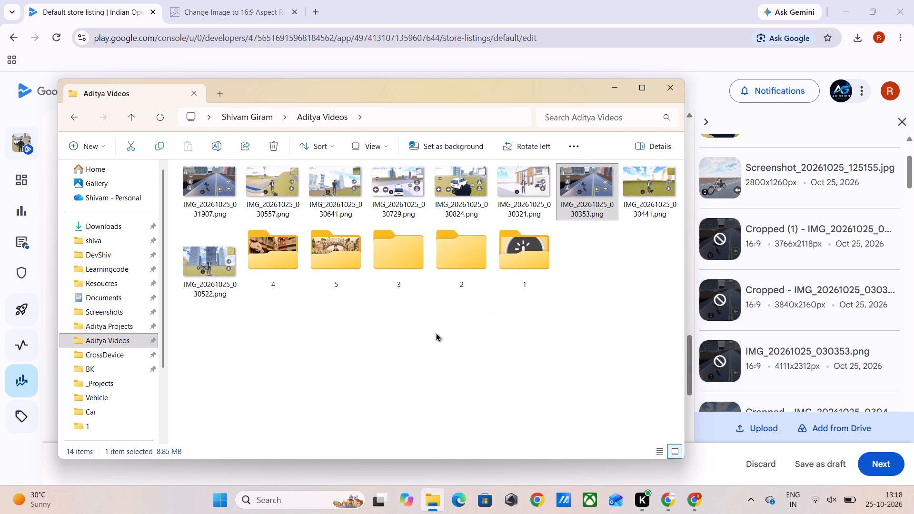
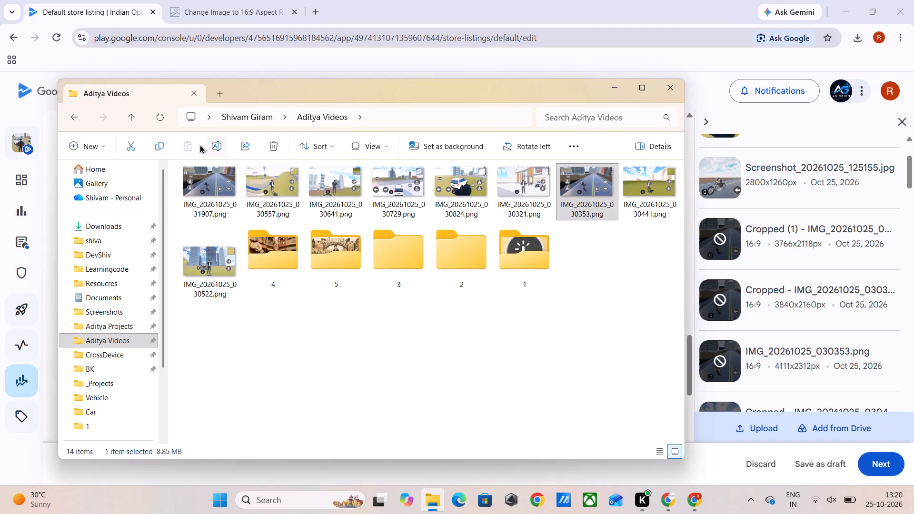
Delete IMG_20261025_031907.png, IMG_20261025_030824.png and IMG_20261025_030321.png from the Aditya Videos folder.
left_click(224, 207)
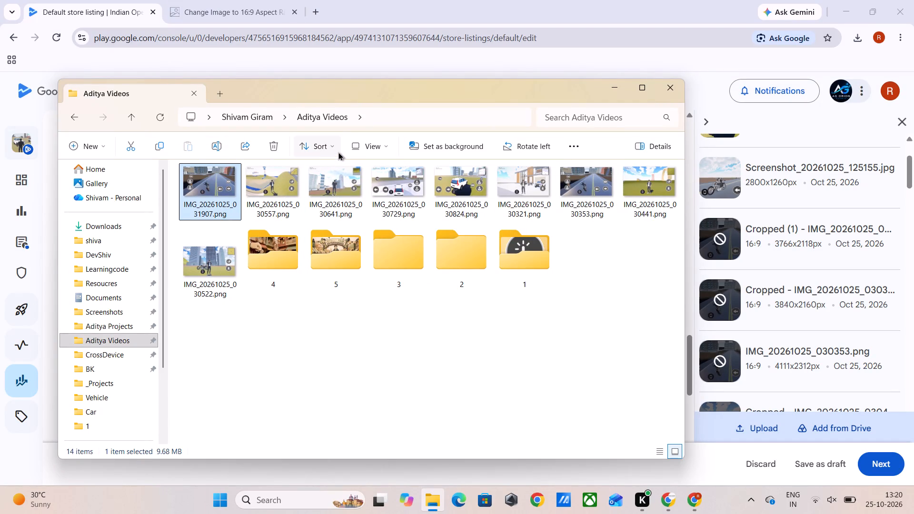
left_click(330, 152)
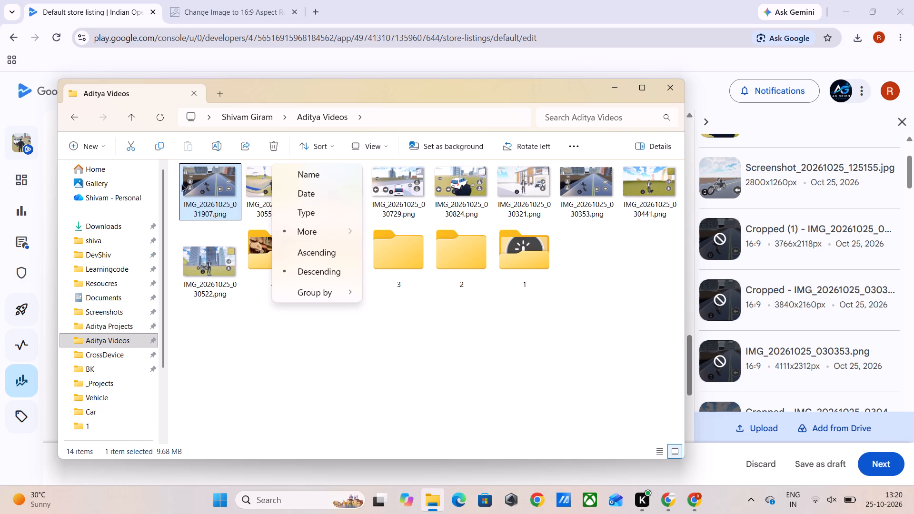
left_click(273, 146)
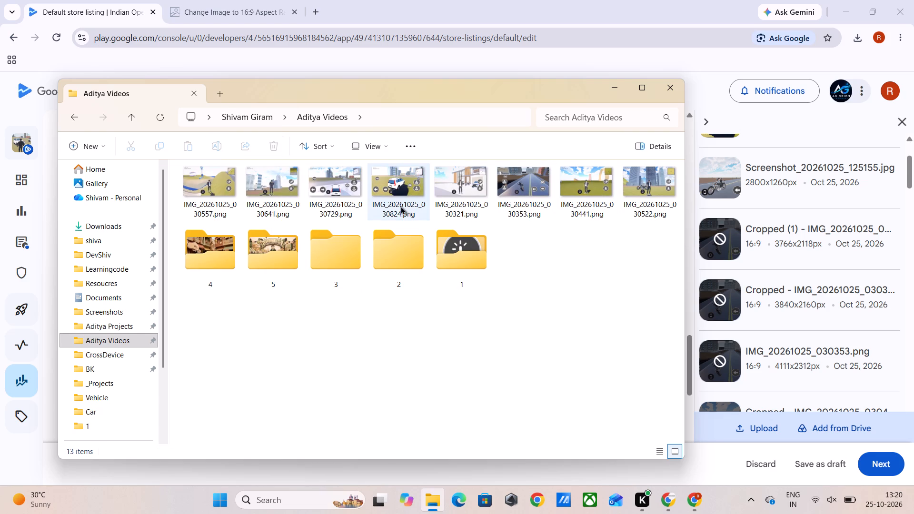
left_click(627, 351)
double_click(160, 123)
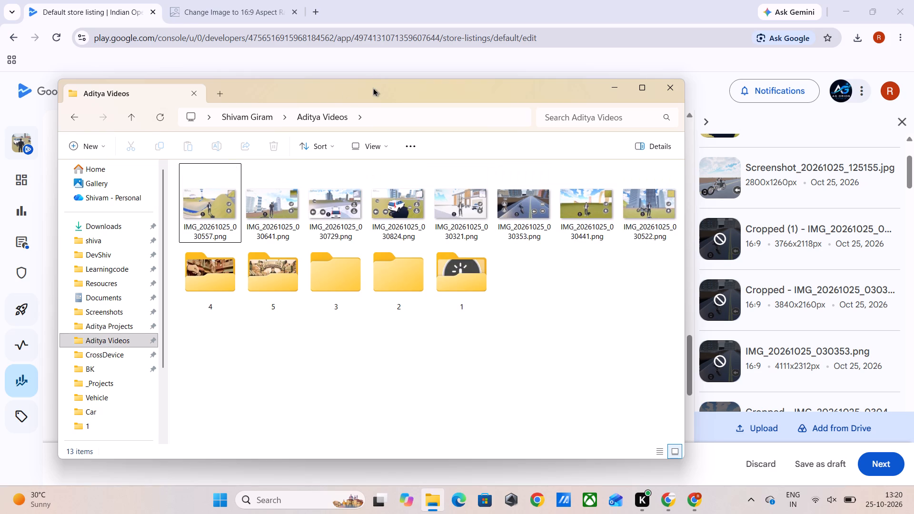
left_click_drag(373, 89, 613, 106)
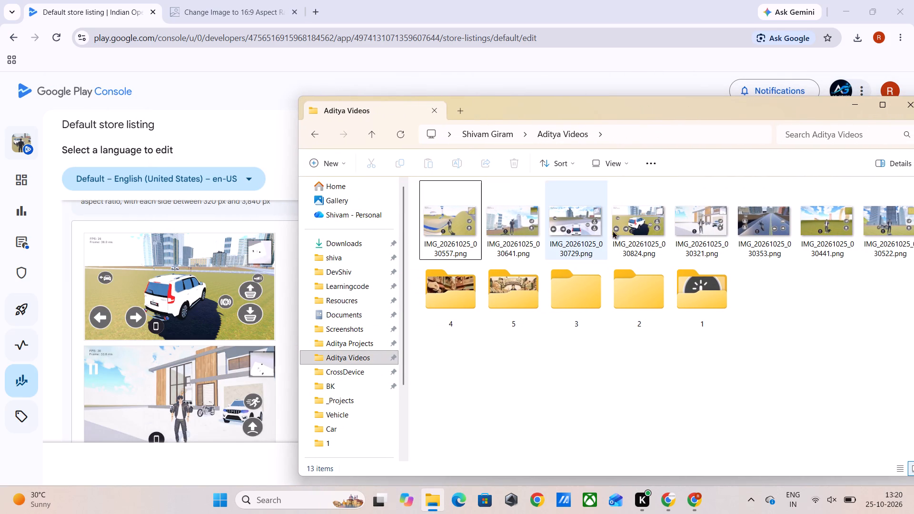
left_click(651, 234)
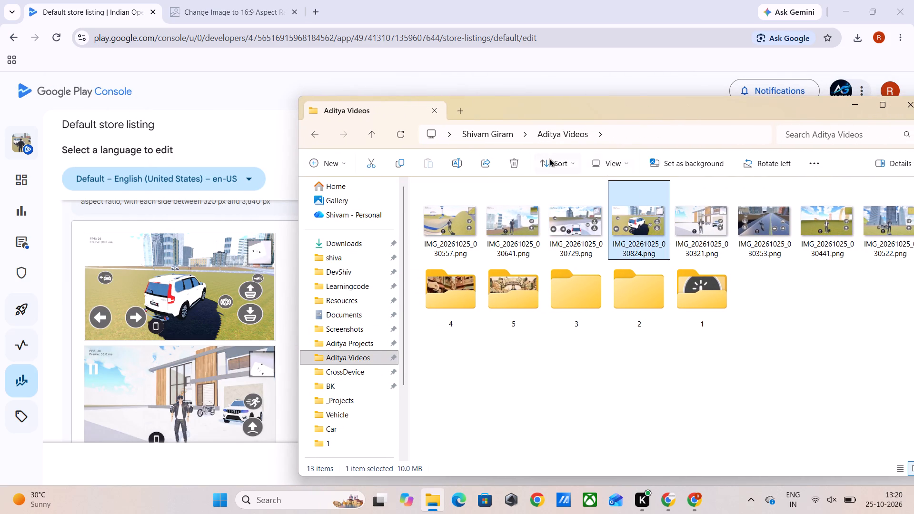
left_click(512, 166)
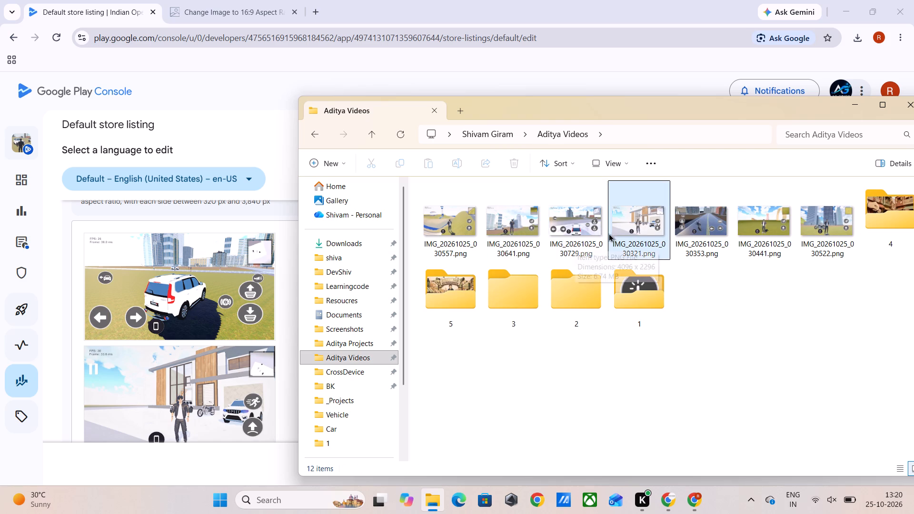
left_click(644, 226)
left_click(510, 161)
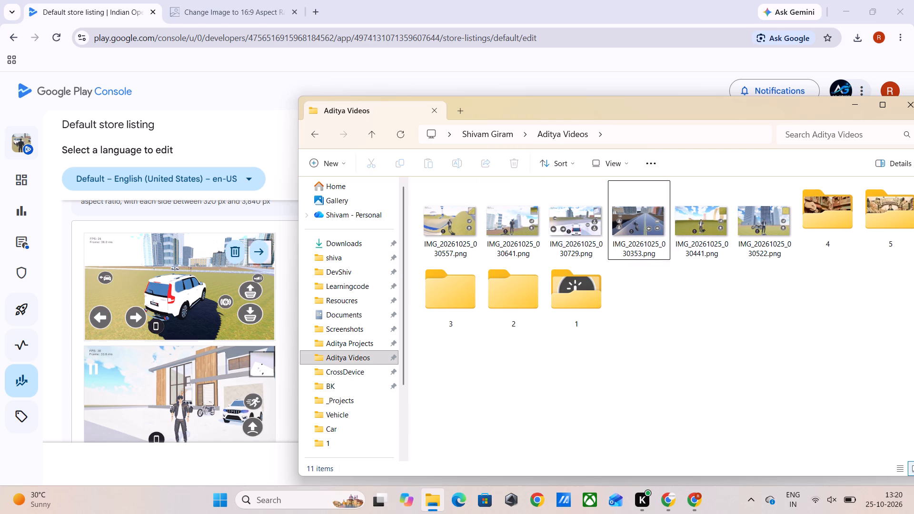
scroll(234, 327, "down", 1)
scroll(236, 324, "up", 1)
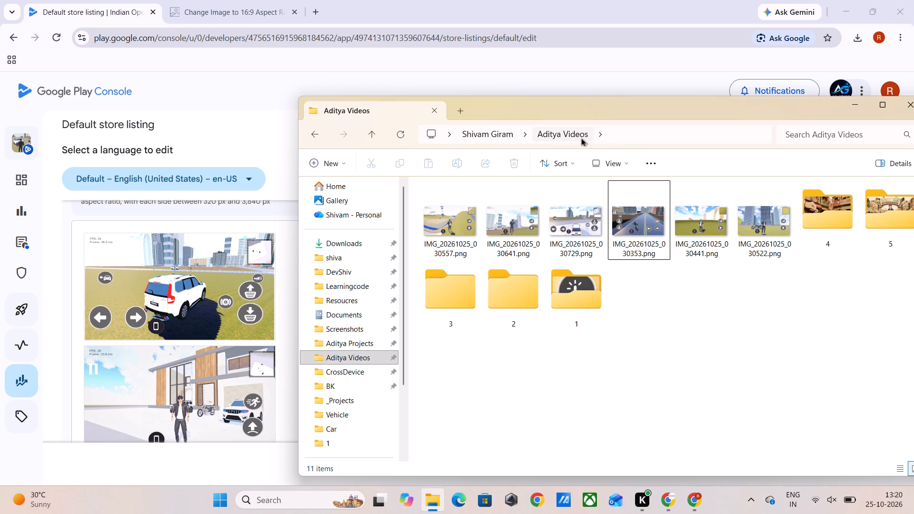
Replace IMG_20261025_030824.png with IMG_20261025_030522.png from the Aditya Videos folder in the Imagy 16:9 tool's added files.
left_click_drag(531, 112, 327, 119)
left_click(571, 238)
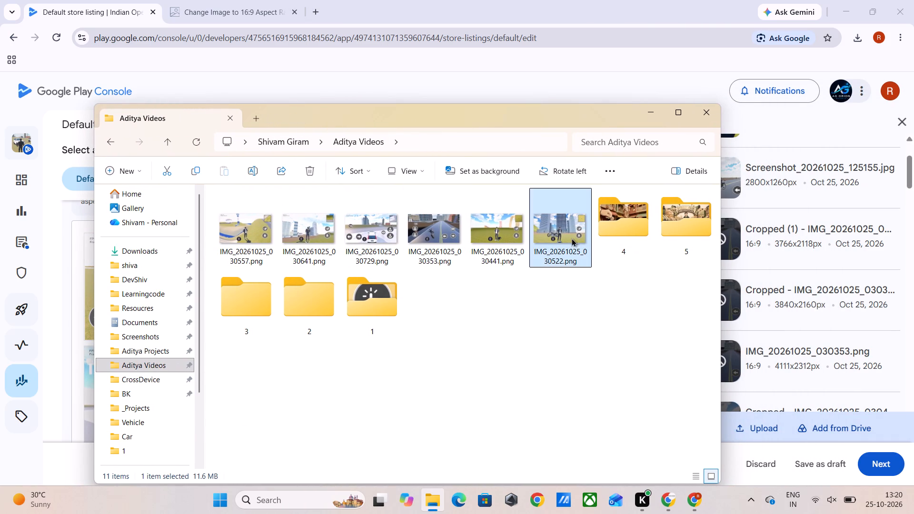
left_click(223, 0)
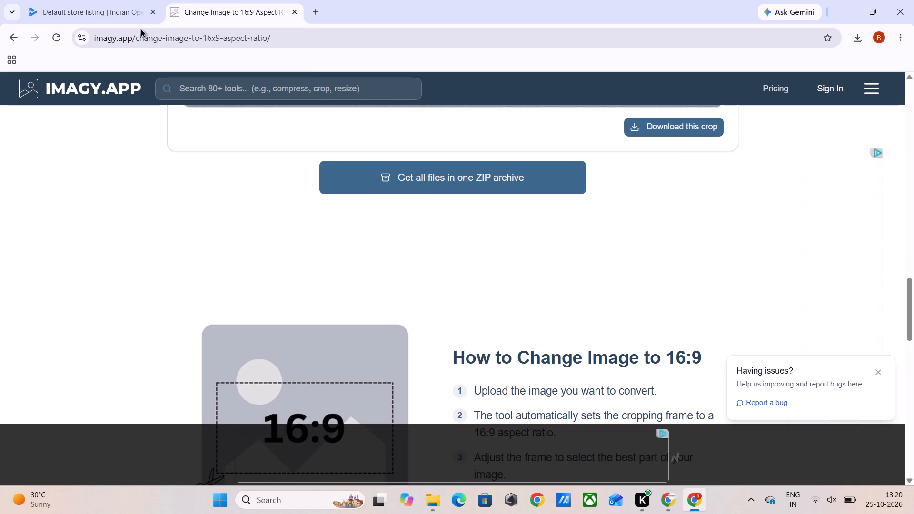
left_click(432, 499)
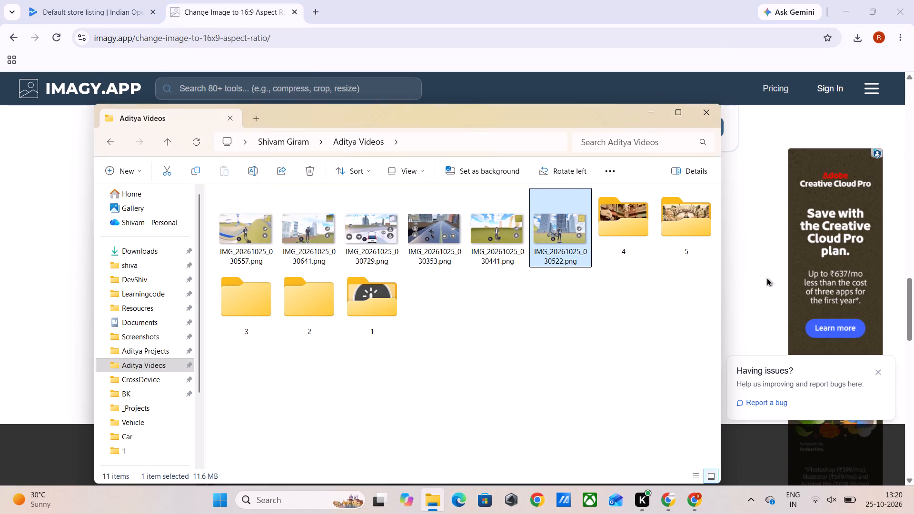
scroll(761, 279, "up", 8)
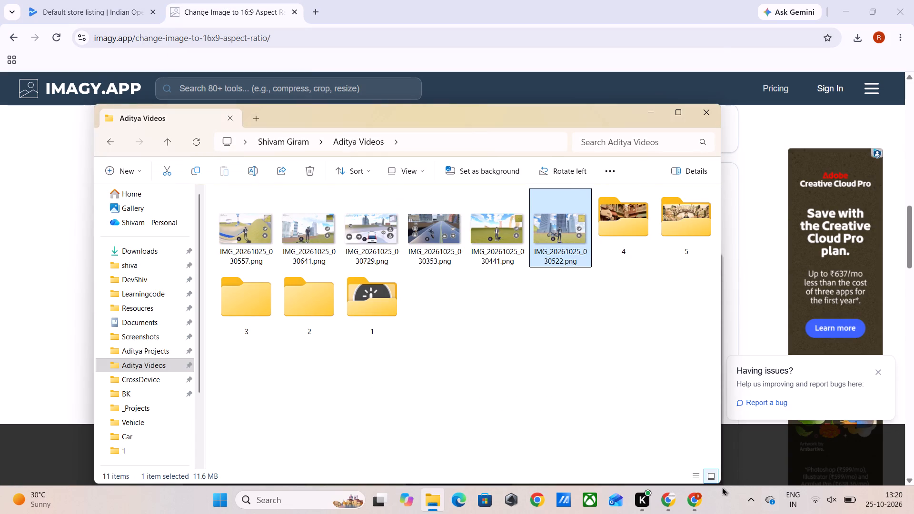
left_click_drag(717, 485, 698, 461)
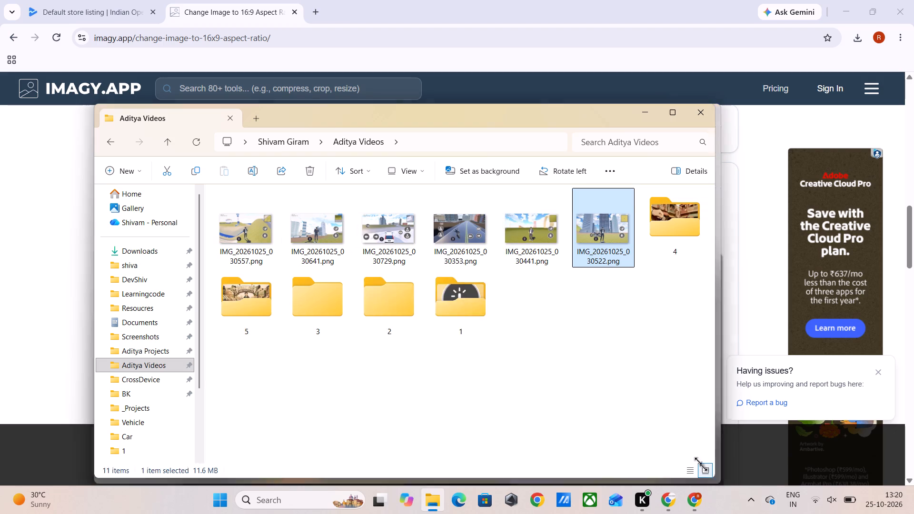
left_click_drag(698, 461, 483, 363)
scroll(761, 280, "up", 4)
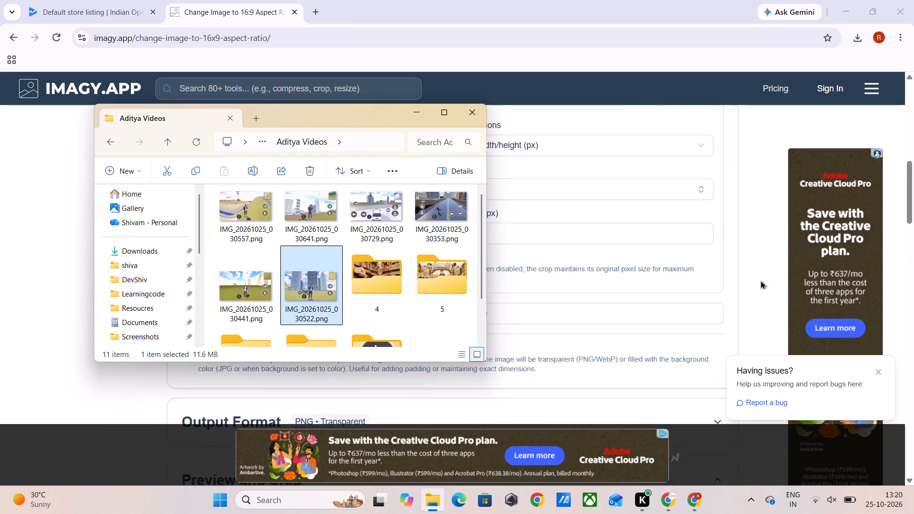
scroll(760, 280, "up", 6)
scroll(760, 280, "down", 5)
scroll(760, 280, "up", 11)
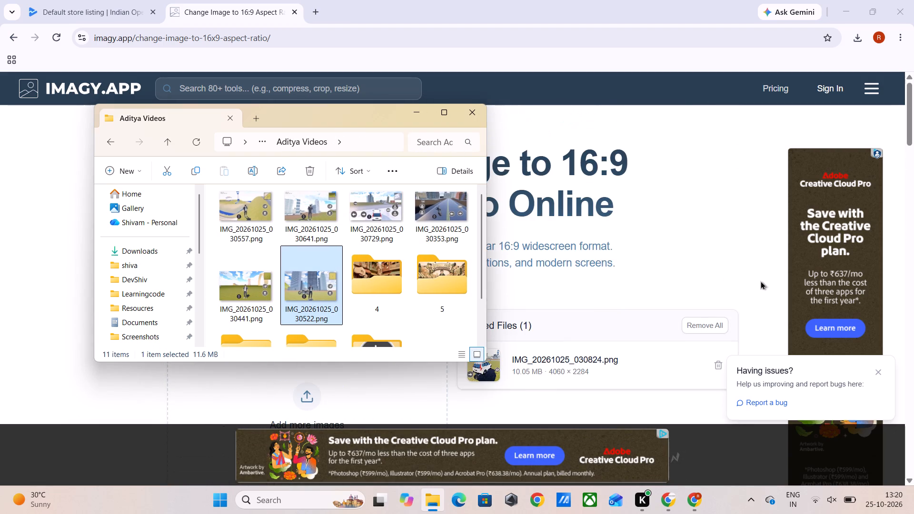
scroll(760, 281, "down", 2)
left_click(715, 247)
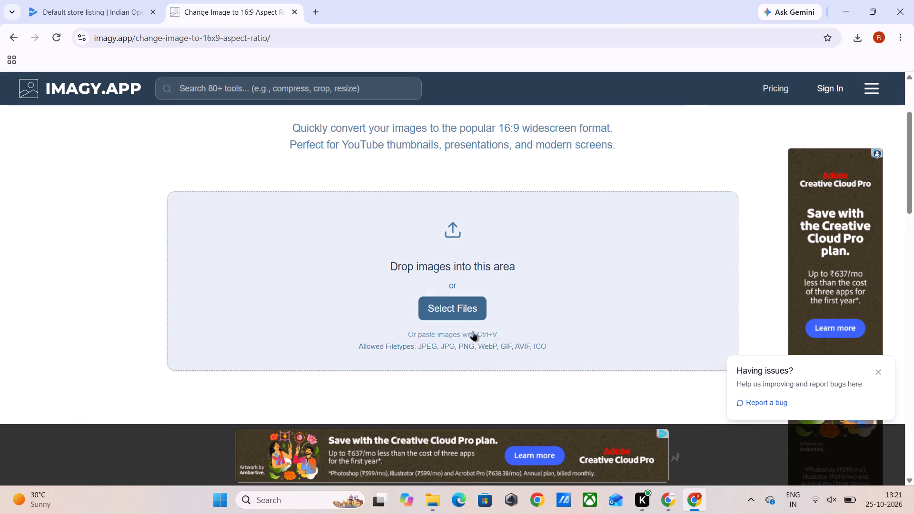
left_click(435, 507)
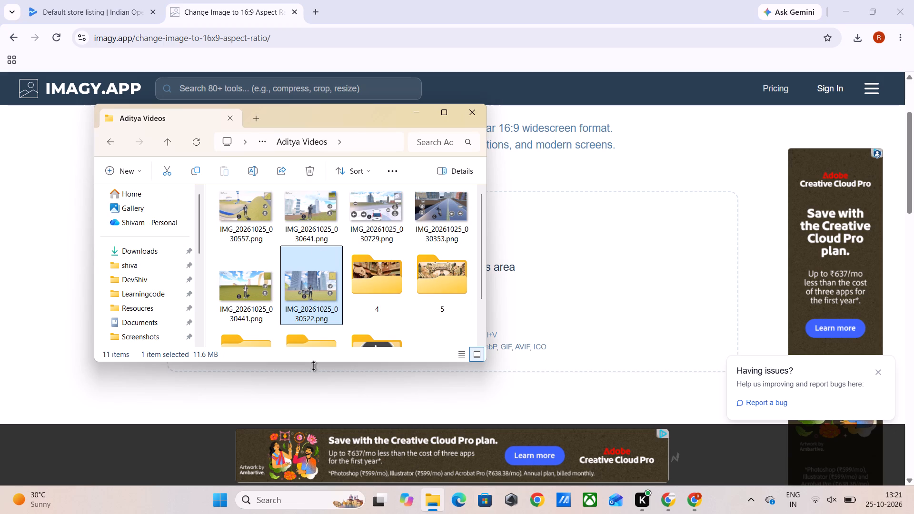
left_click_drag(299, 286, 570, 284)
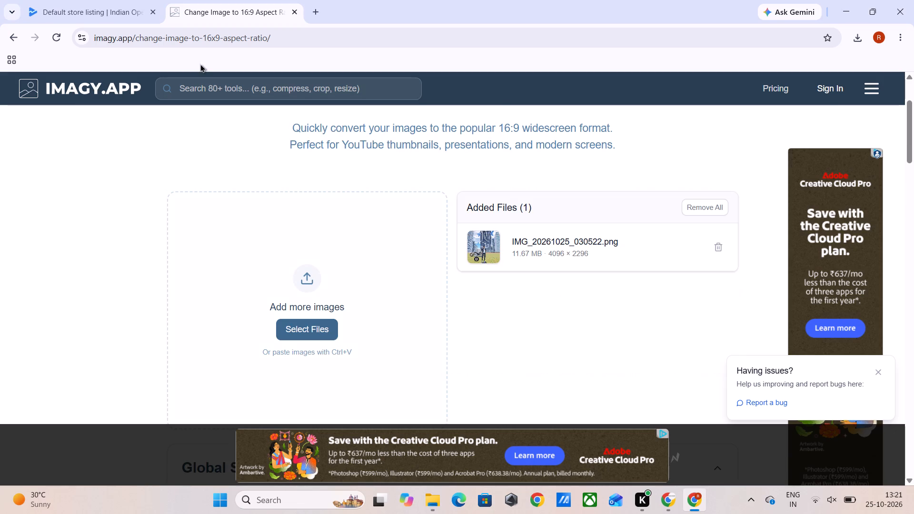
Compare the Imagy tool's crop width and height settings with the pixel size of the newest image in the Play Console asset library.
left_click(81, 0)
scroll(753, 327, "up", 5)
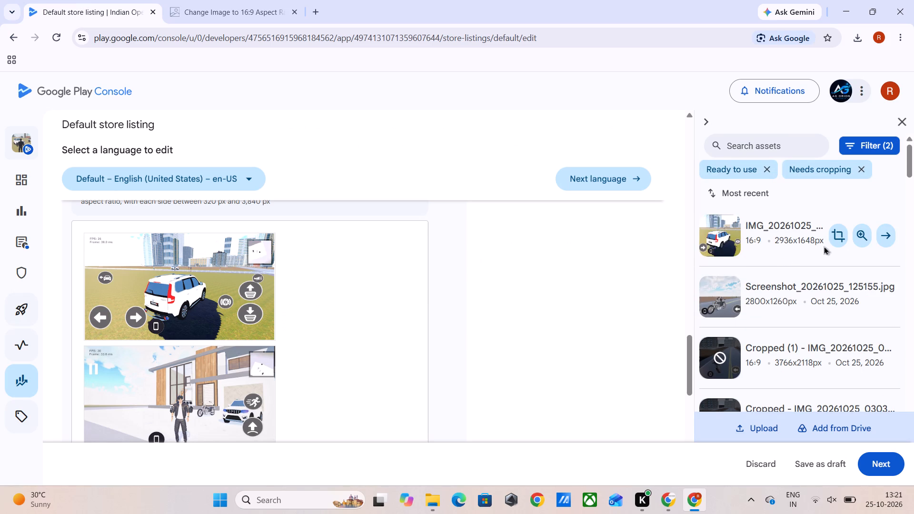
left_click(184, 3)
scroll(388, 326, "down", 2)
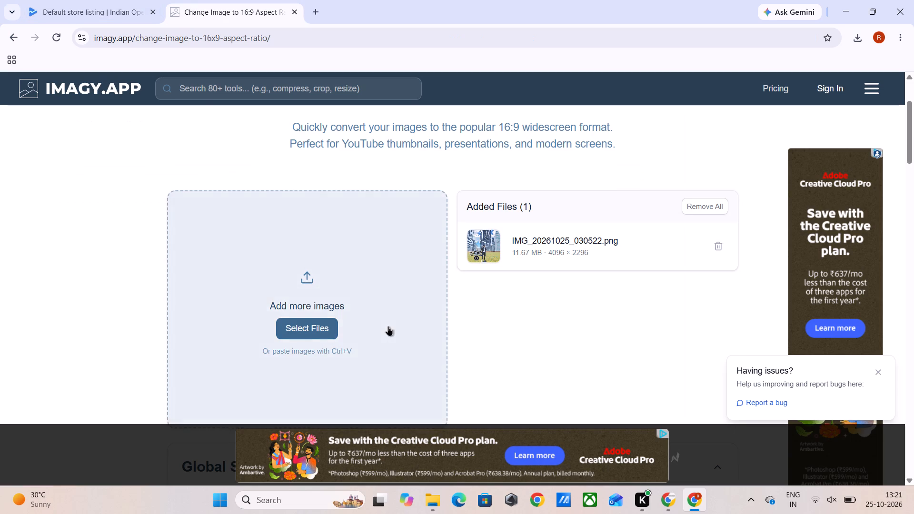
scroll(388, 326, "down", 4)
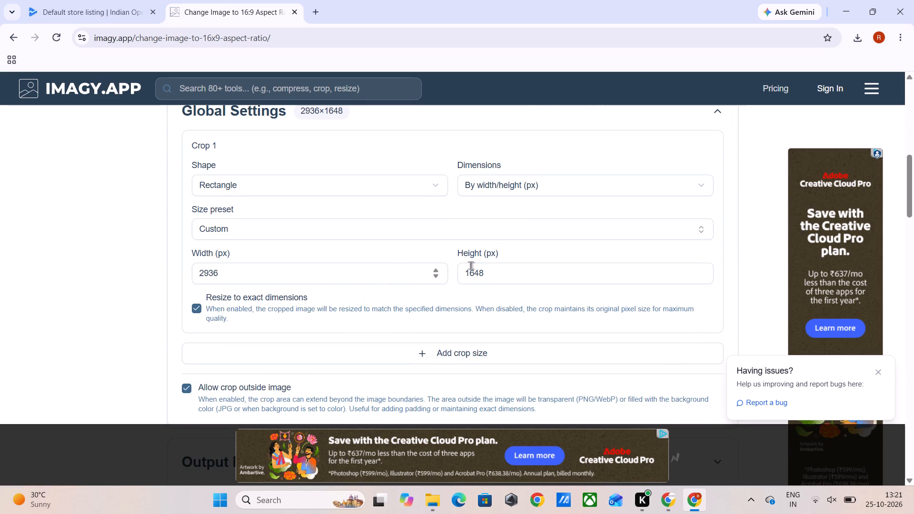
left_click(92, 0)
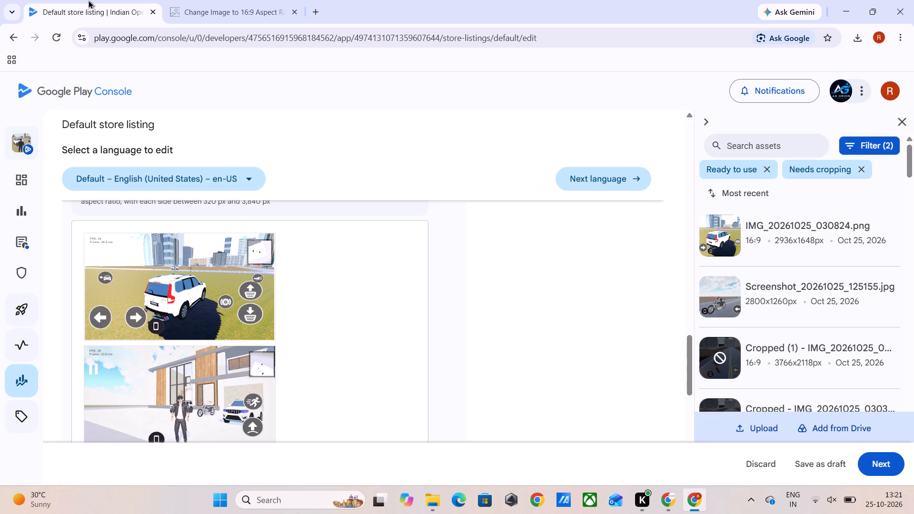
left_click(171, 0)
scroll(479, 272, "up", 5)
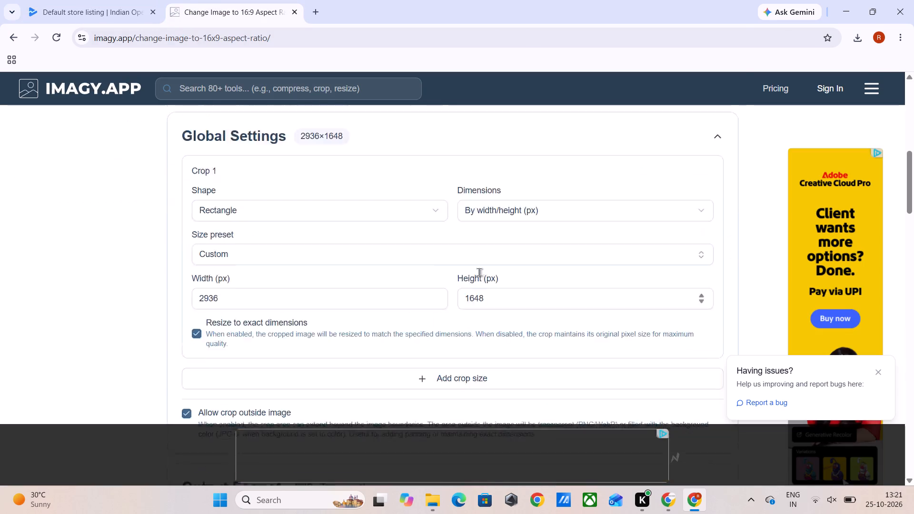
scroll(479, 272, "up", 1)
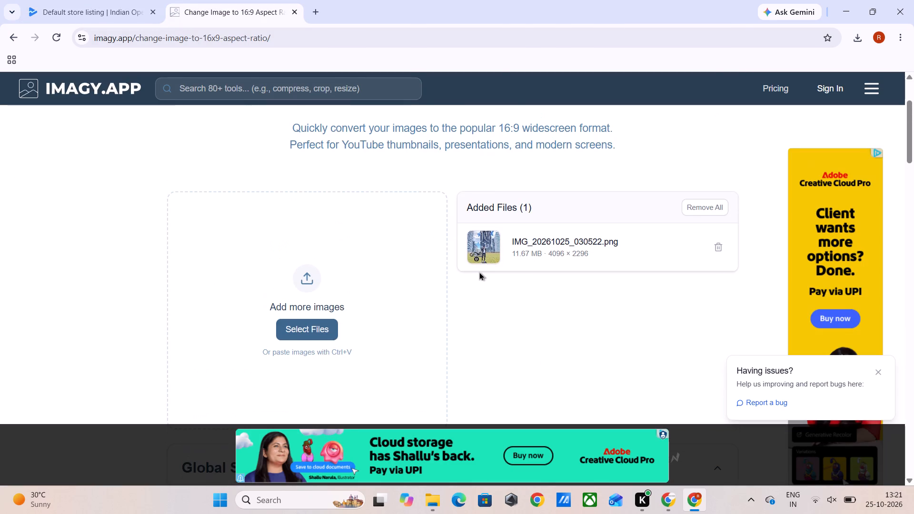
scroll(479, 272, "down", 7)
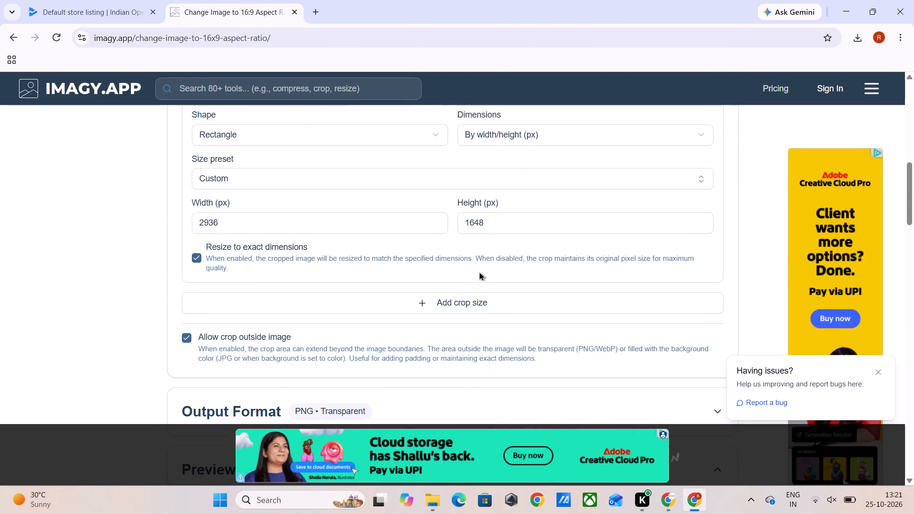
scroll(262, 314, "up", 6)
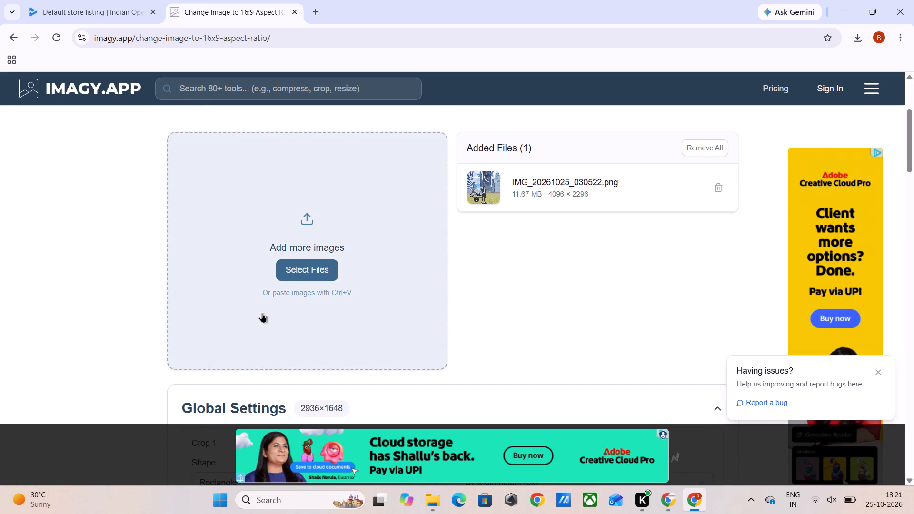
Enlarge the crop frame on IMG_20261025_030522.png to cover the whole image, keeping the 2936 × 1648 output size.
scroll(262, 313, "down", 5)
scroll(322, 285, "down", 3)
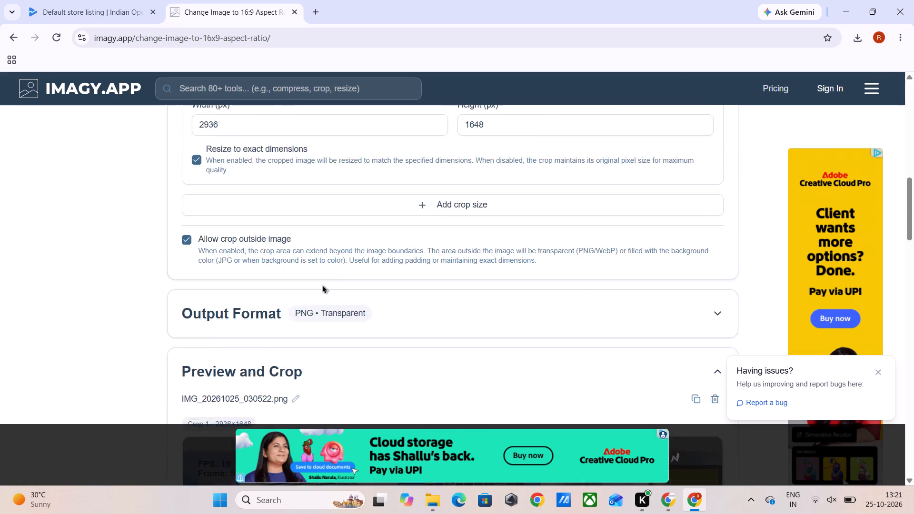
scroll(322, 285, "down", 6)
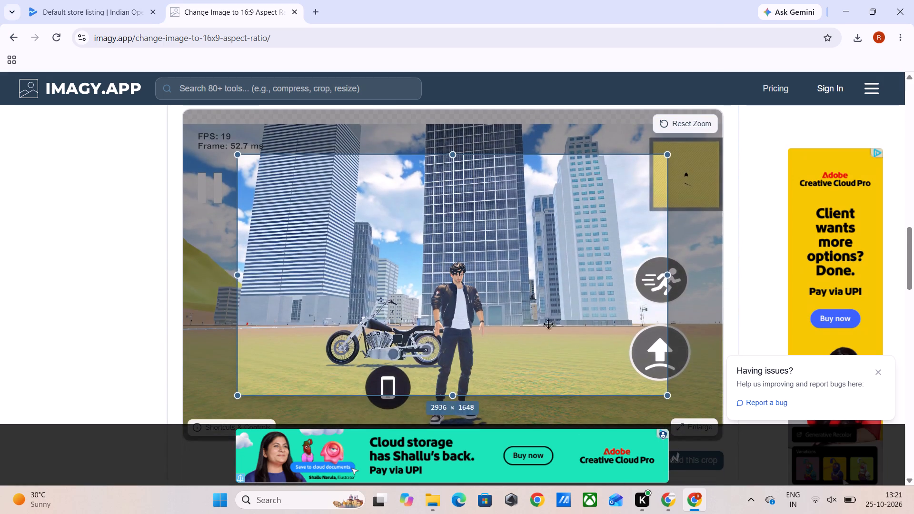
scroll(566, 324, "down", 4)
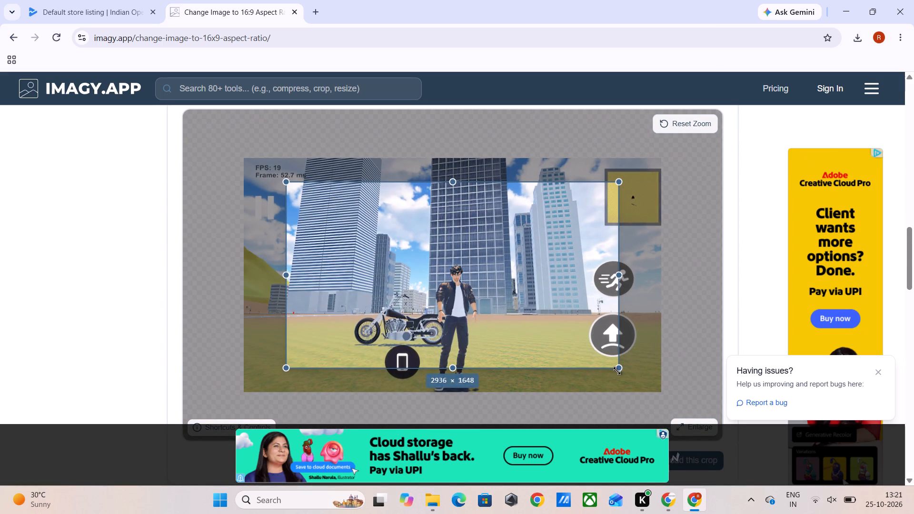
left_click_drag(617, 370, 659, 393)
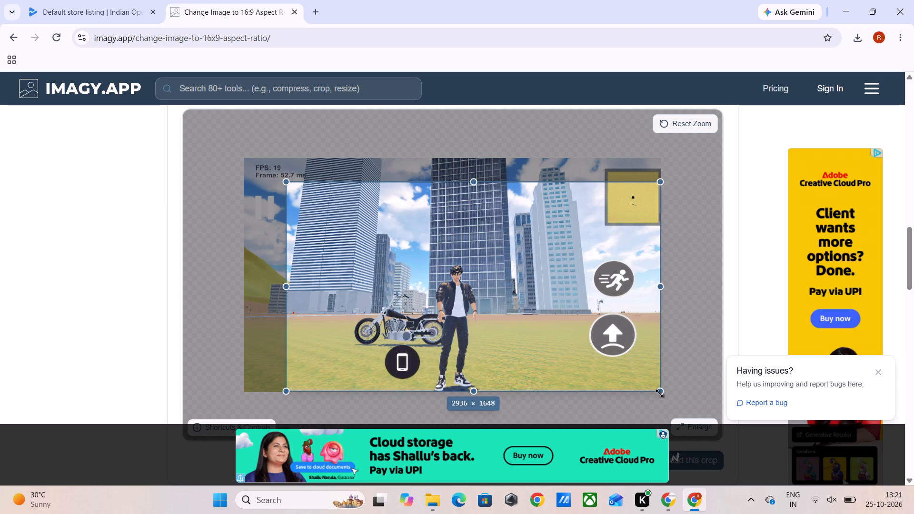
left_click_drag(659, 393, 660, 394)
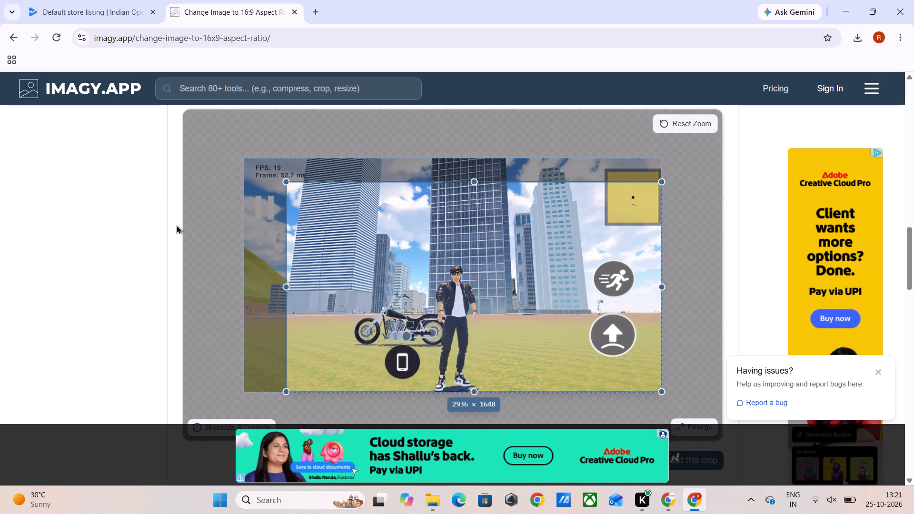
left_click_drag(286, 179, 250, 169)
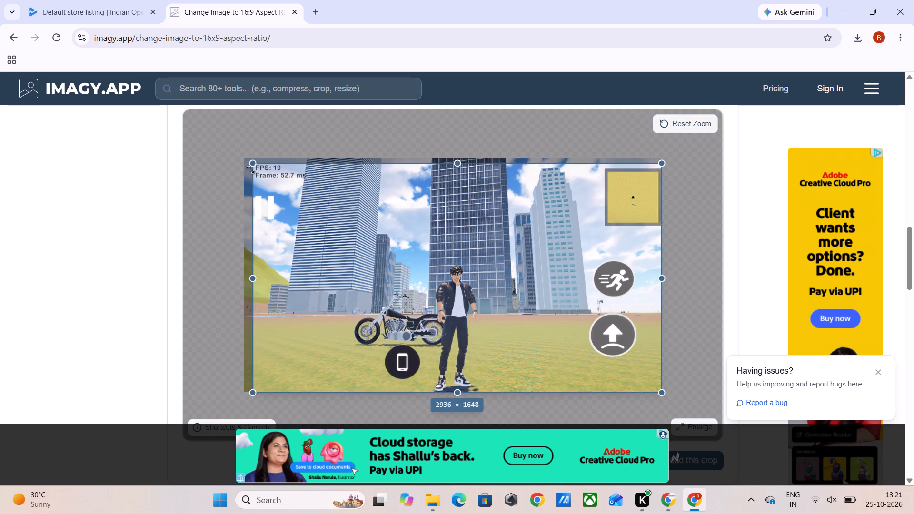
left_click_drag(250, 169, 243, 164)
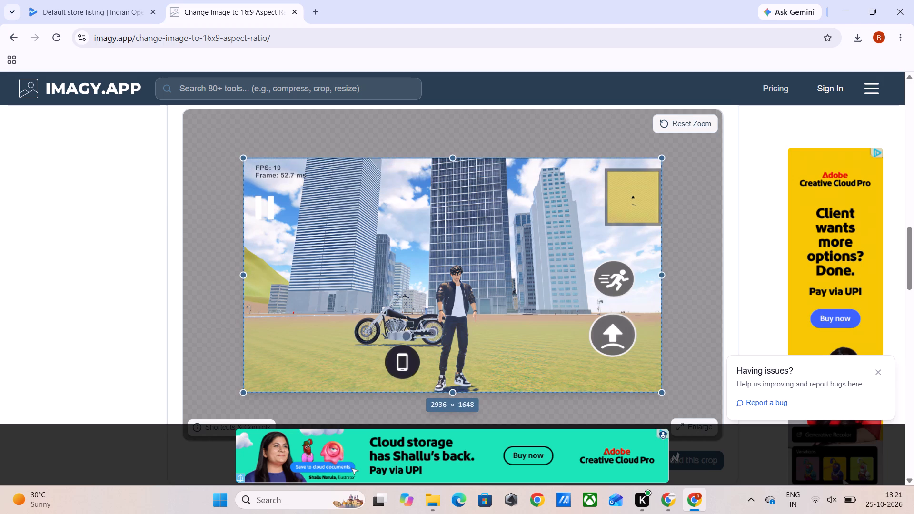
Download the 2936 × 1648 crop of IMG_20261025_030522.png from the Imagy tool.
scroll(741, 235, "down", 5)
left_click(456, 214)
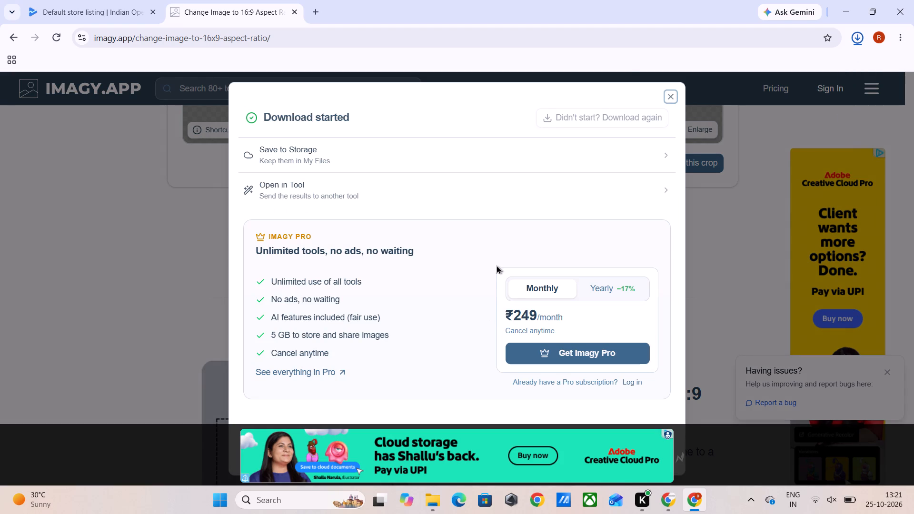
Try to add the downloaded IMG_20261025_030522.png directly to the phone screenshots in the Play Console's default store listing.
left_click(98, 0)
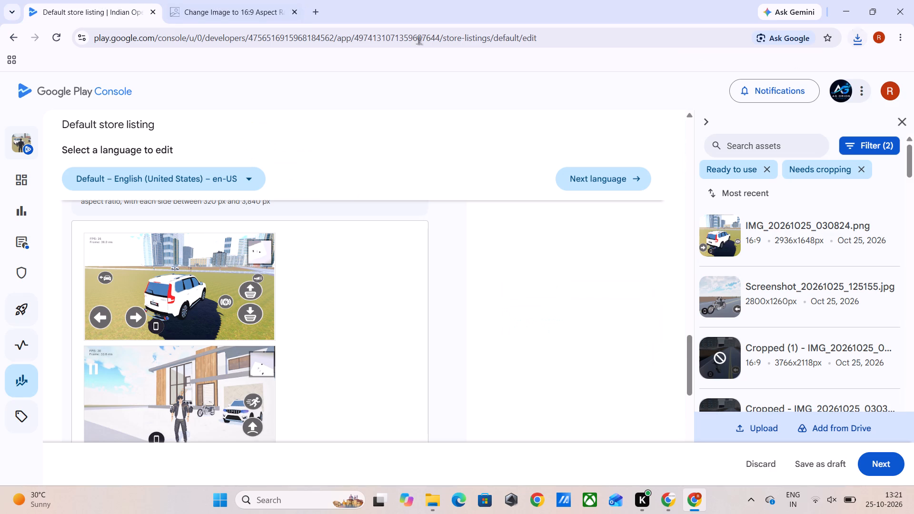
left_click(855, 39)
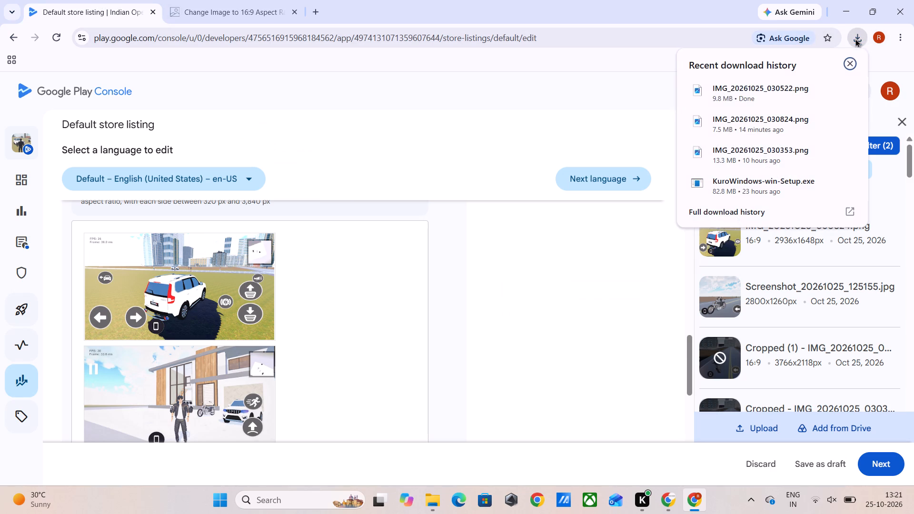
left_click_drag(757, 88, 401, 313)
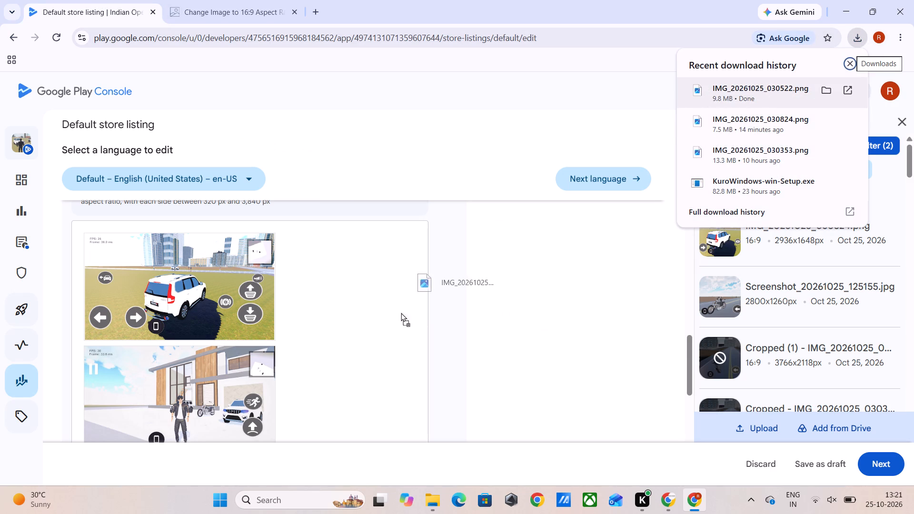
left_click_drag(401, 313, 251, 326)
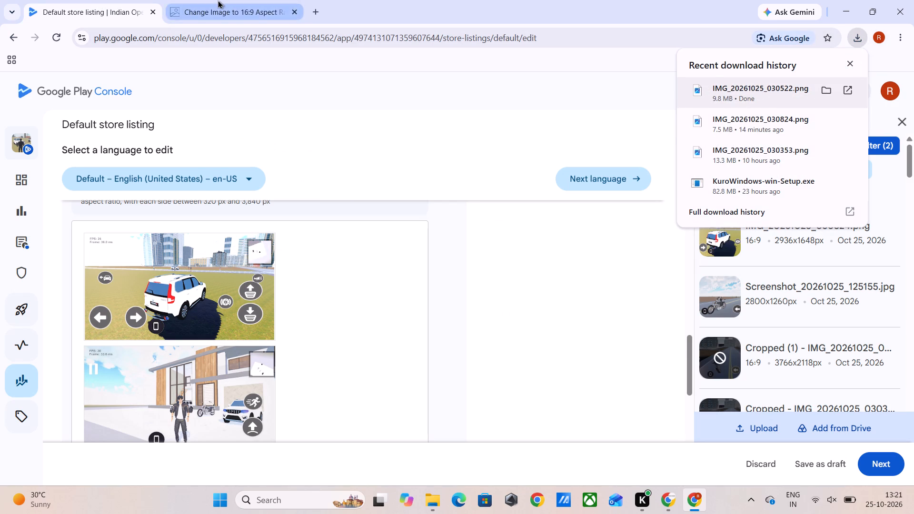
Add IMG_20261025_030441.png from the Aditya Videos folder to the Imagy 16:9 tool's added files.
left_click(218, 0)
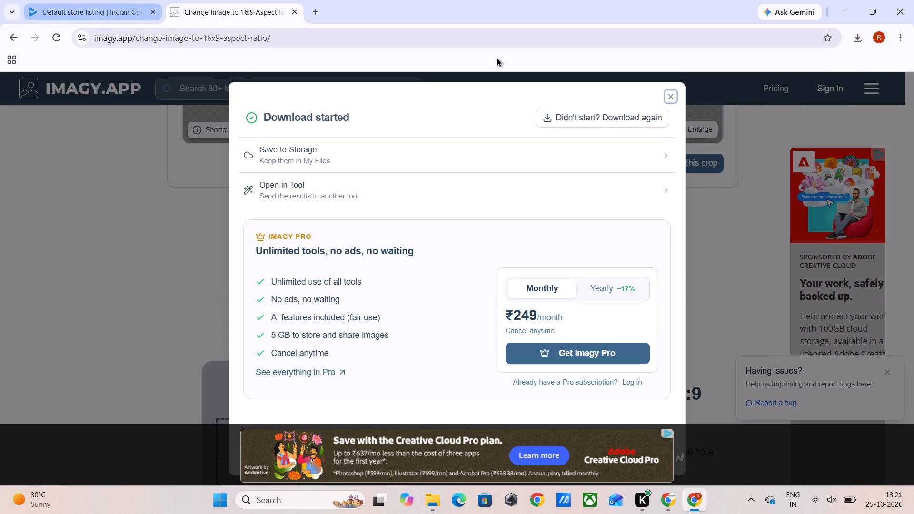
left_click(667, 96)
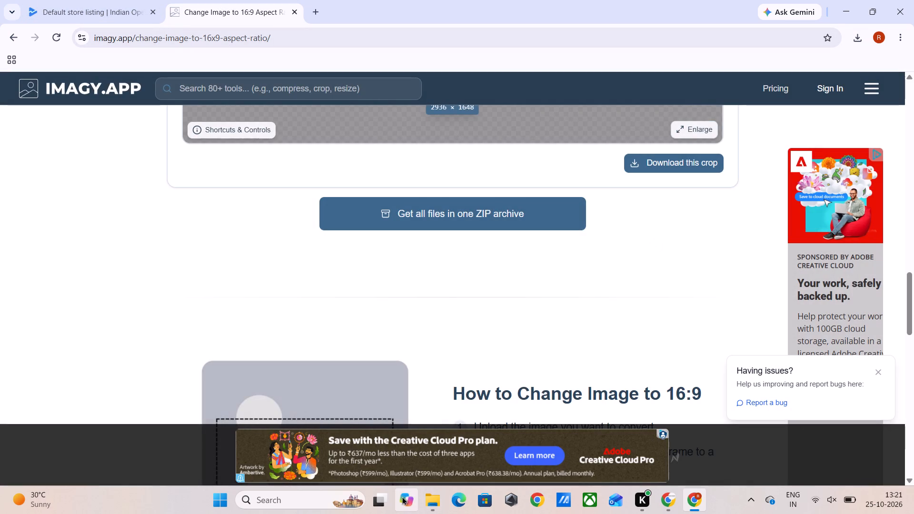
left_click(437, 500)
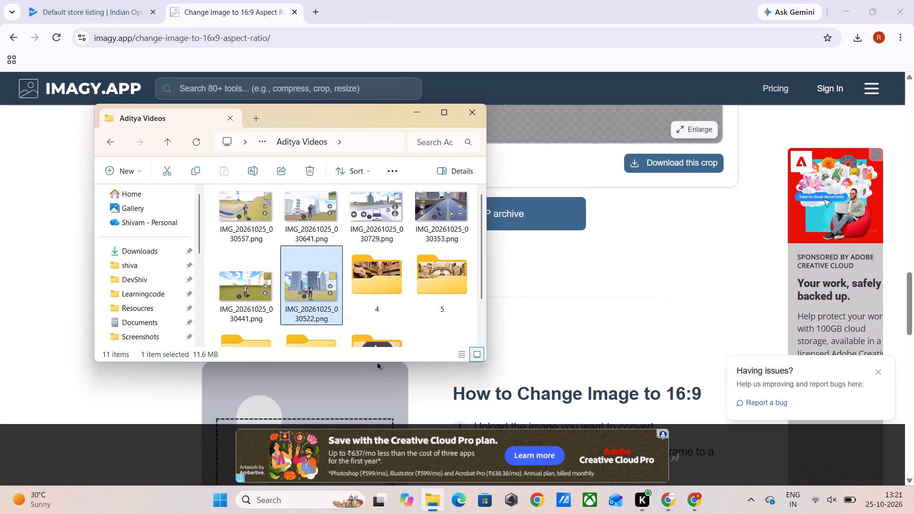
scroll(636, 288, "up", 8)
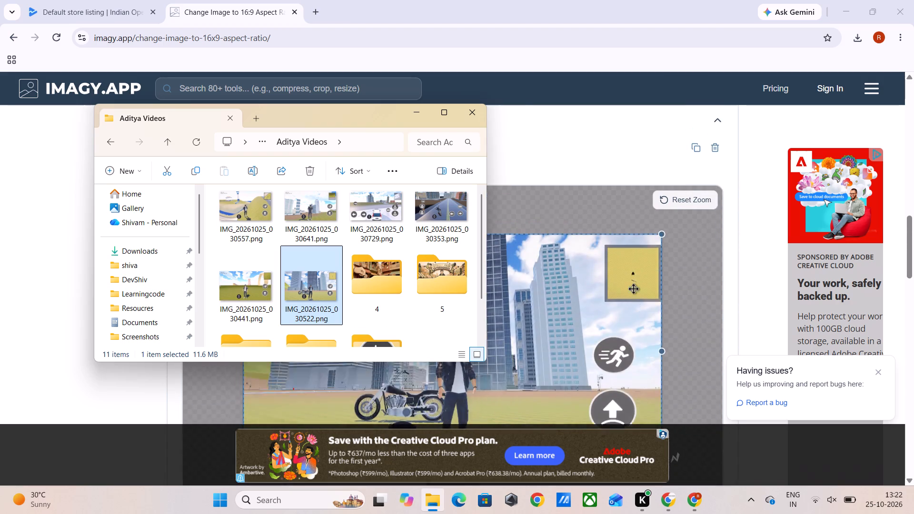
scroll(633, 288, "up", 12)
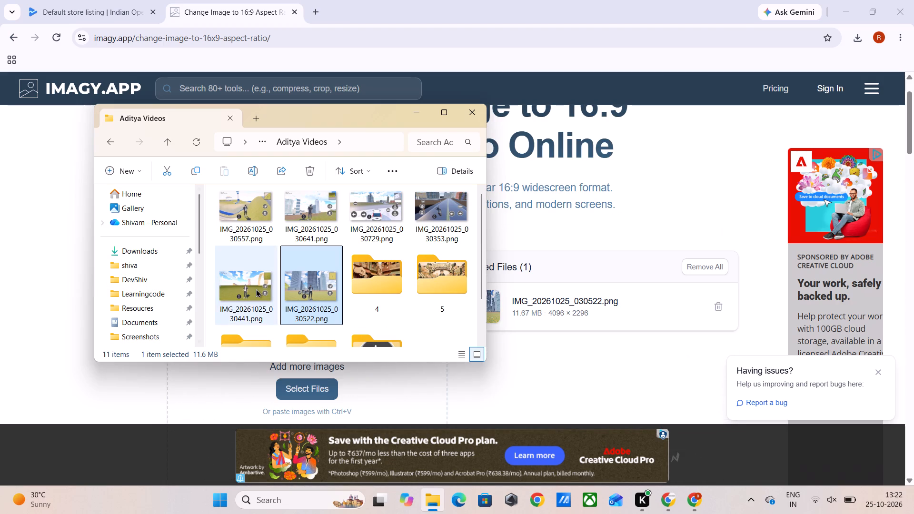
left_click_drag(256, 289, 557, 300)
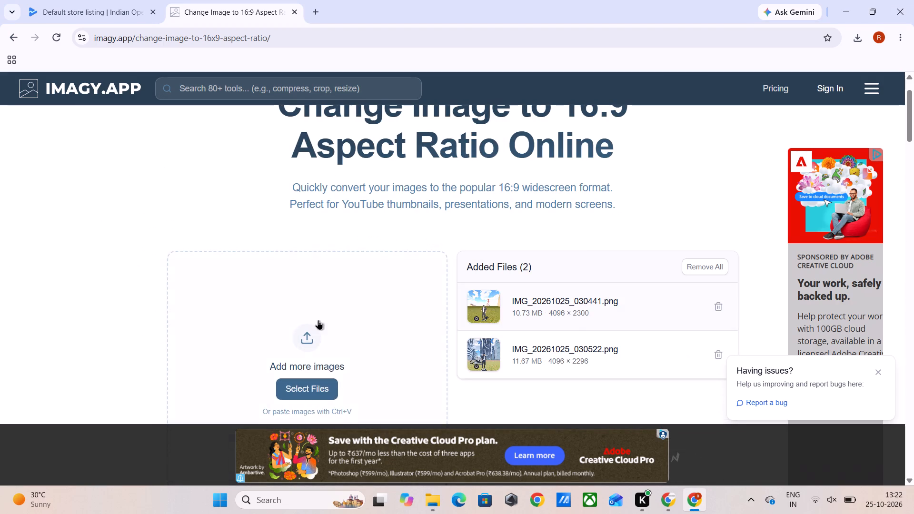
Examine the crop size settings and the crop frames of IMG_20261025_030441.png and IMG_20261025_030522.png.
scroll(316, 319, "down", 9)
scroll(316, 319, "up", 1)
scroll(316, 319, "down", 4)
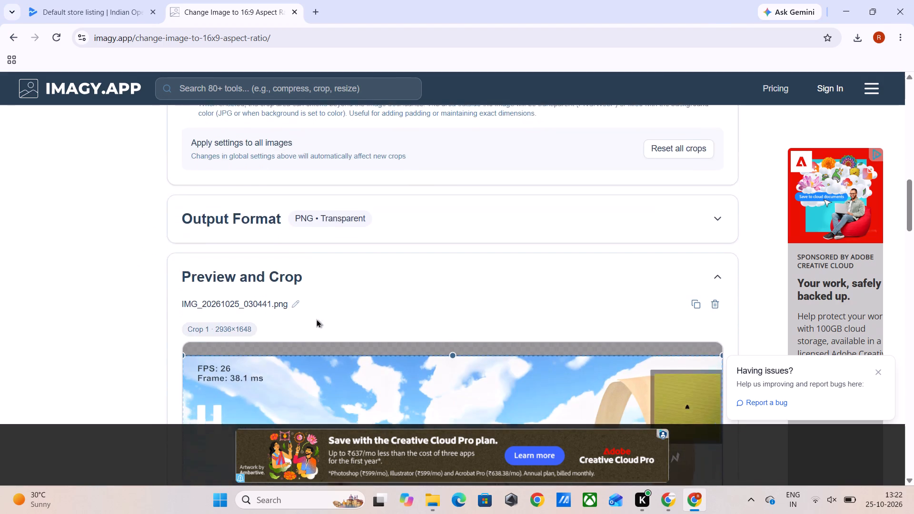
scroll(316, 319, "down", 7)
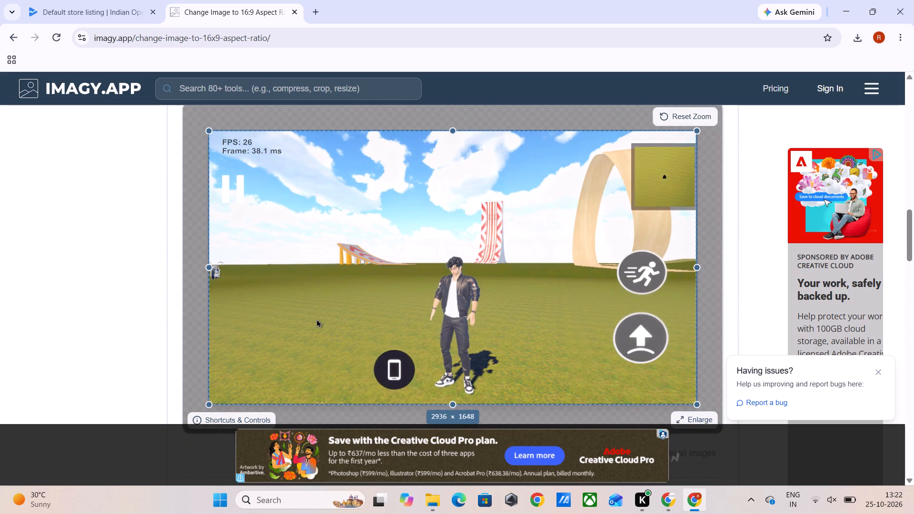
scroll(175, 320, "up", 6)
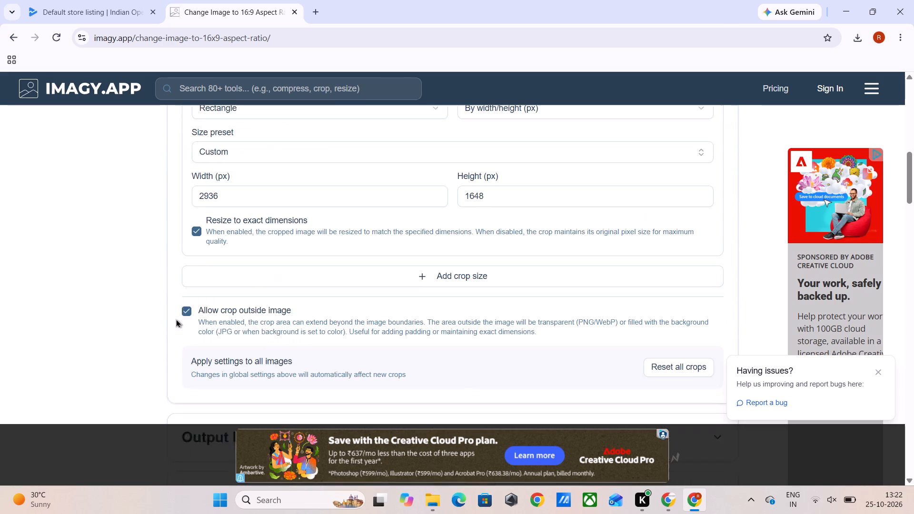
scroll(176, 319, "up", 10)
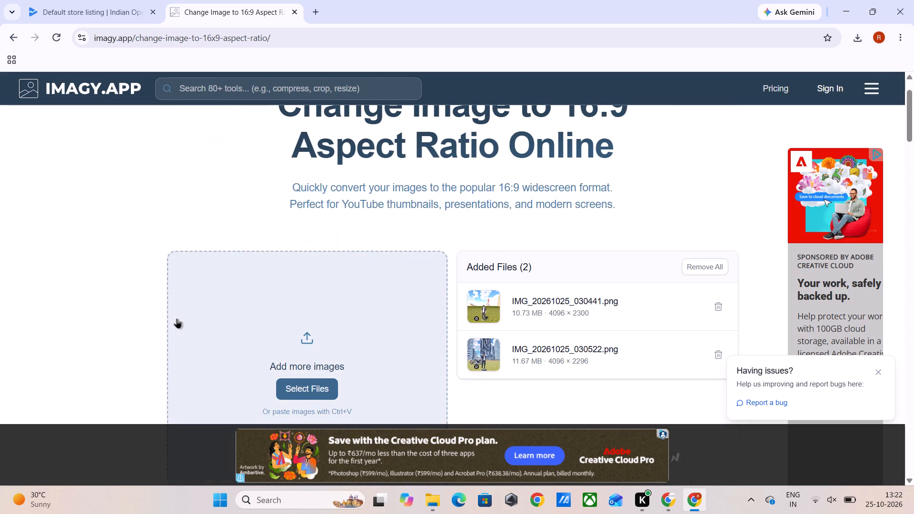
scroll(177, 318, "down", 15)
scroll(178, 318, "down", 6)
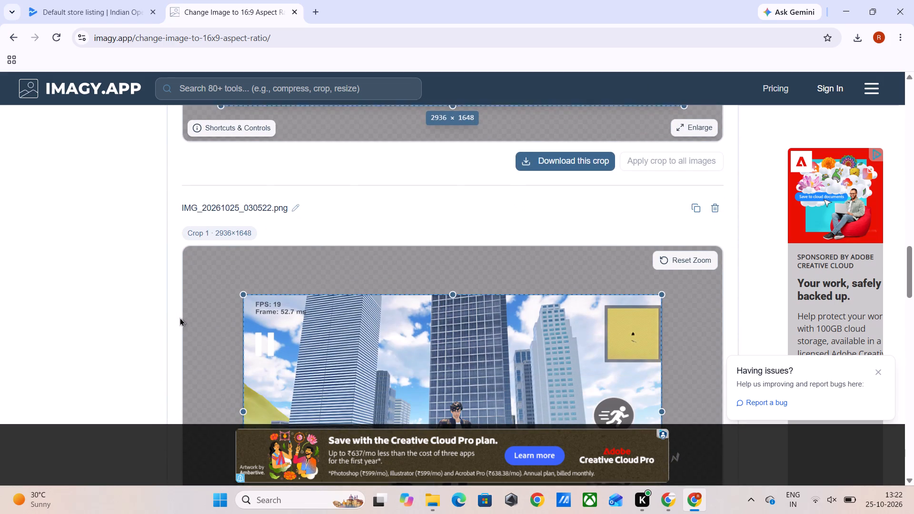
scroll(326, 246, "down", 6)
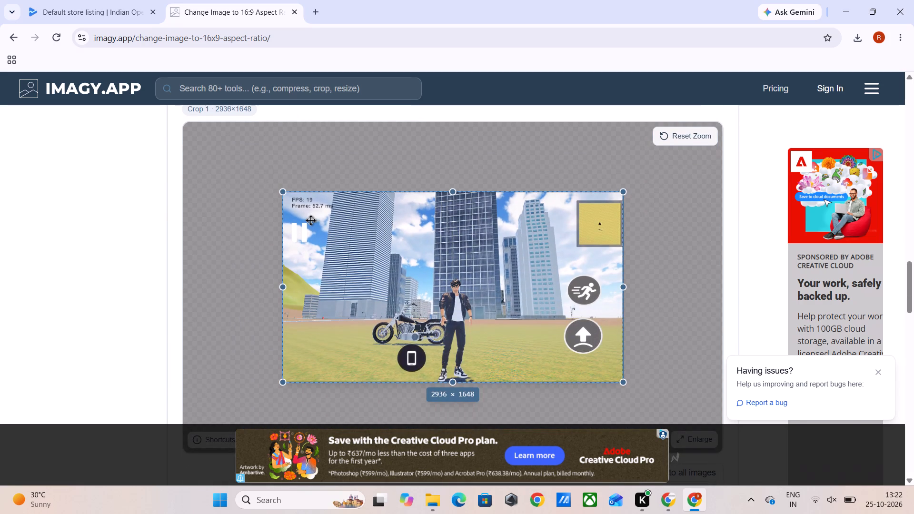
scroll(310, 220, "up", 3)
scroll(31, 288, "down", 5)
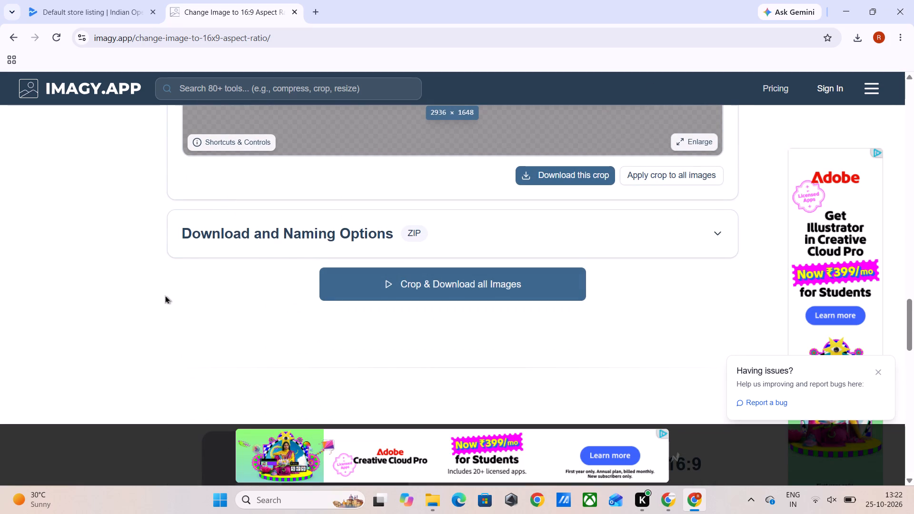
Remove IMG_20261025_030522.png from the Imagy tool's crop previews.
scroll(389, 240, "up", 6)
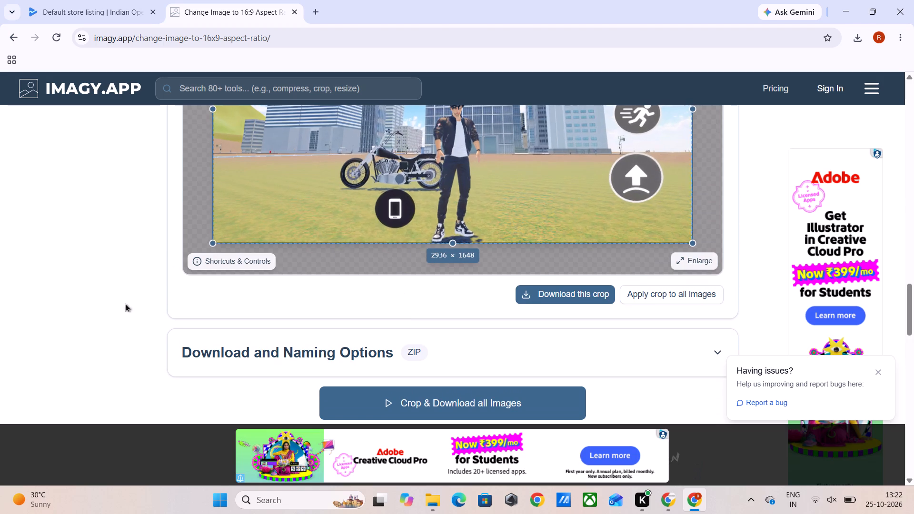
scroll(125, 303, "up", 7)
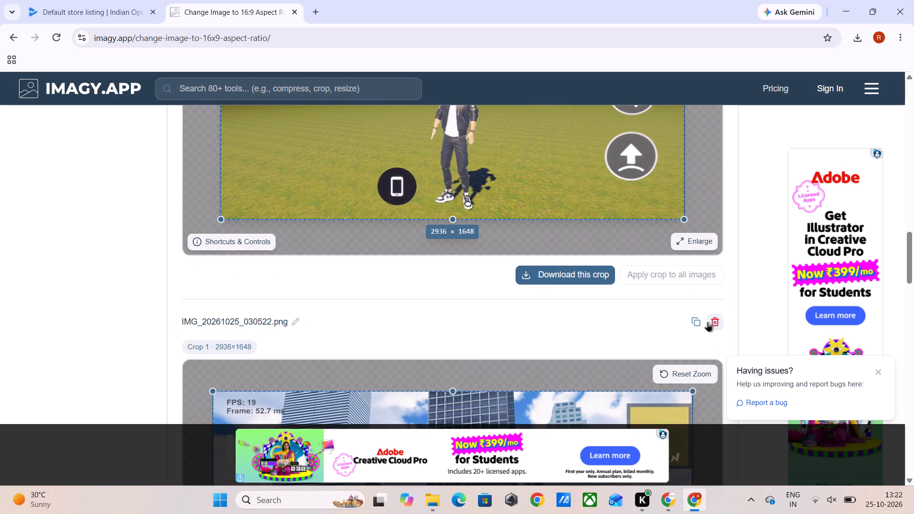
left_click(707, 322)
Download the 2936 × 1648 crop of IMG_20261025_030441.png and dismiss the download dialog.
left_click(424, 319)
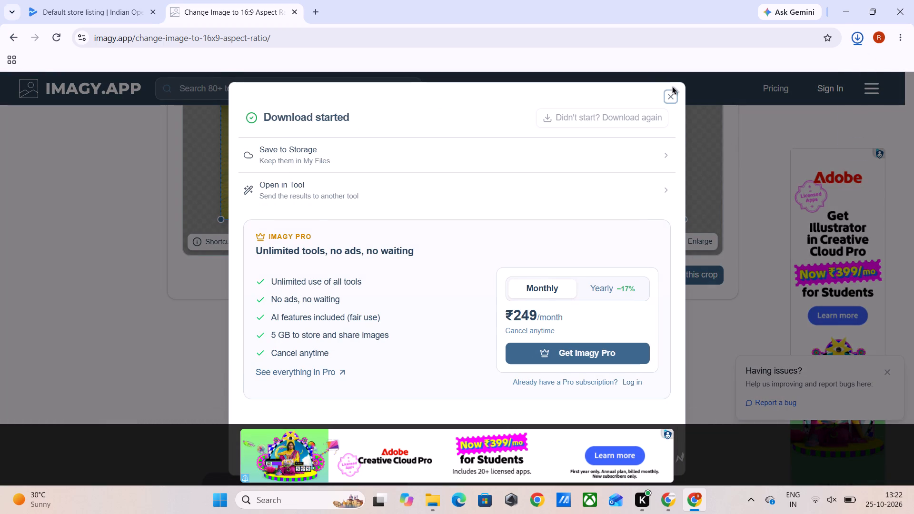
left_click(664, 96)
left_click(671, 93)
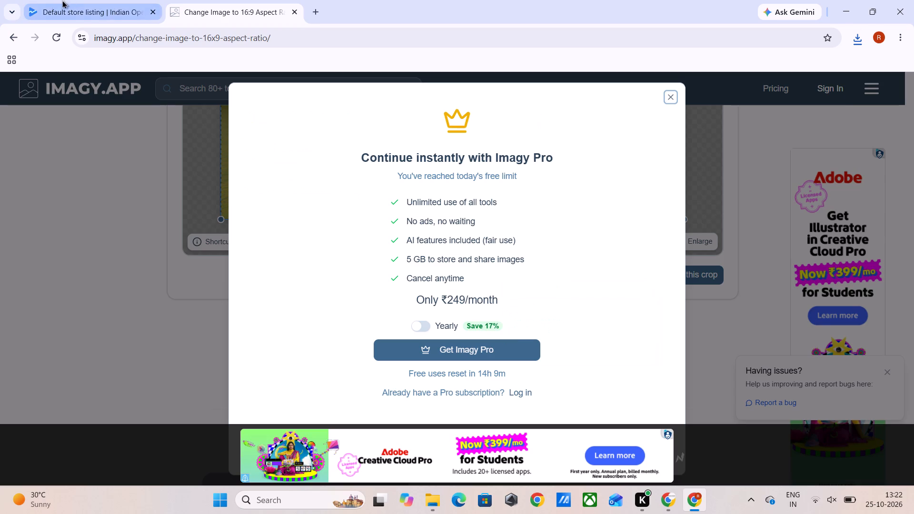
Review the phone screenshots in the Play Console's default store listing and the images in its asset library.
left_click(74, 0)
scroll(243, 325, "down", 3)
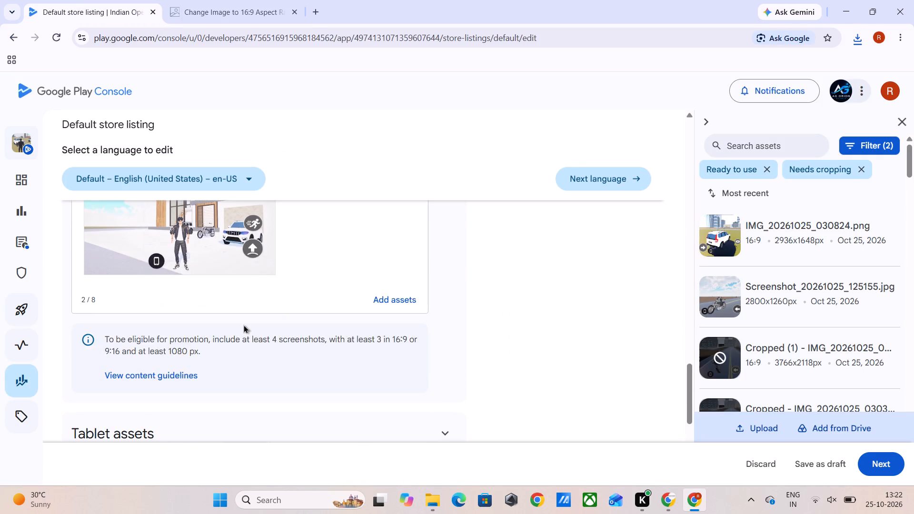
scroll(243, 325, "up", 3)
scroll(828, 332, "up", 5)
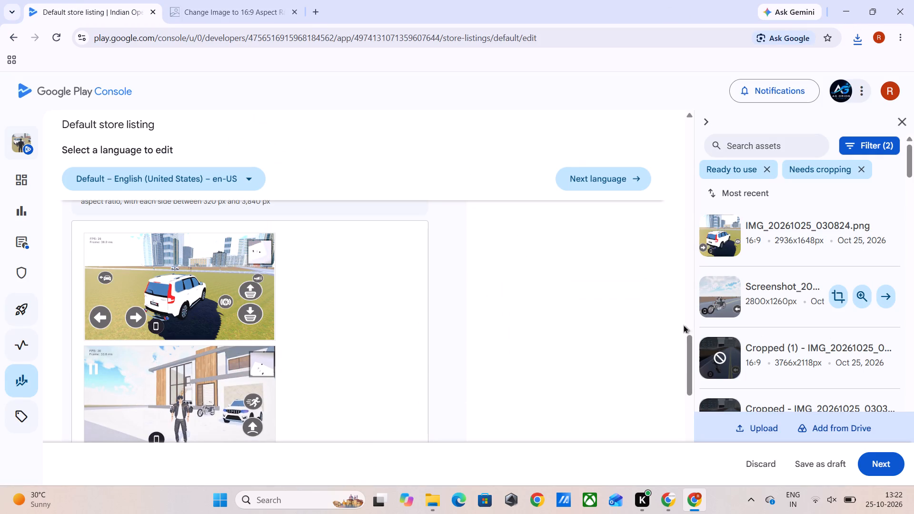
scroll(789, 303, "down", 10)
scroll(789, 303, "up", 2)
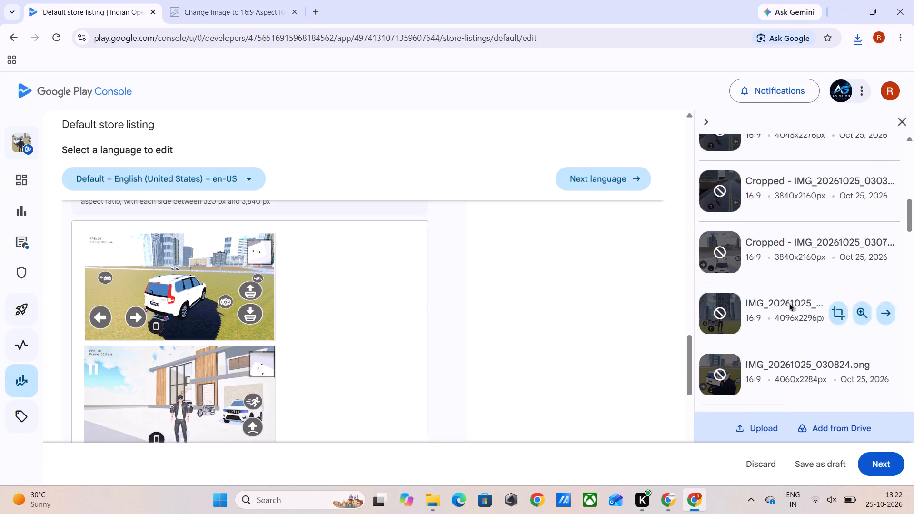
scroll(789, 303, "up", 15)
scroll(305, 334, "down", 5)
scroll(304, 334, "up", 5)
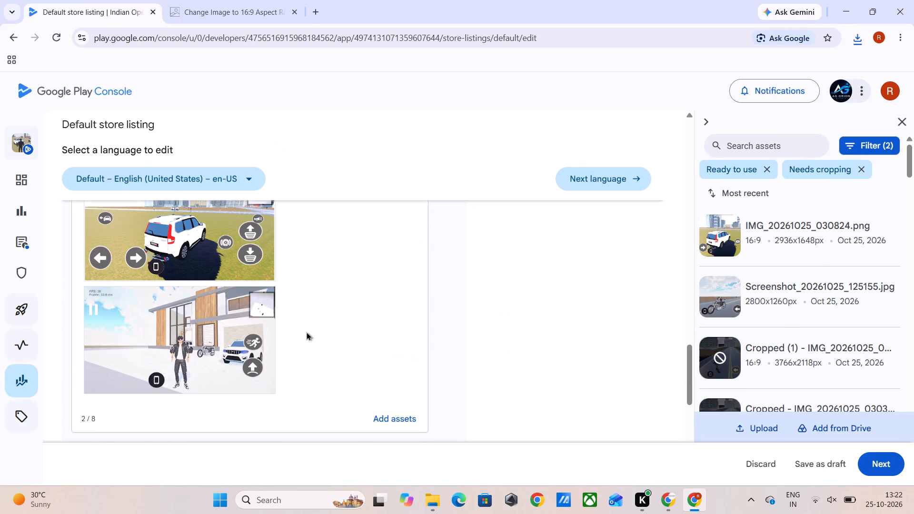
scroll(787, 293, "up", 3)
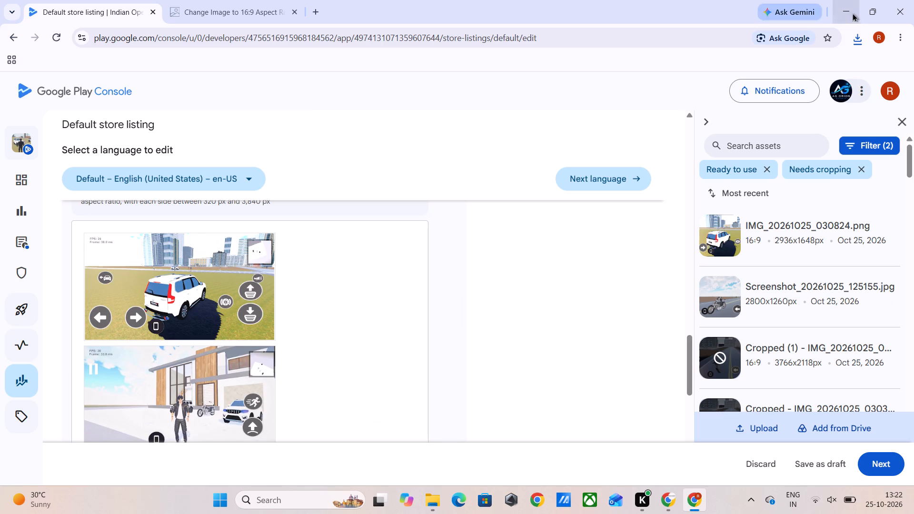
Upload the downloaded crops IMG_20261025_030522.png and IMG_20261025_030441.png to the Play Console asset library.
left_click(852, 39)
left_click_drag(716, 129, 717, 131)
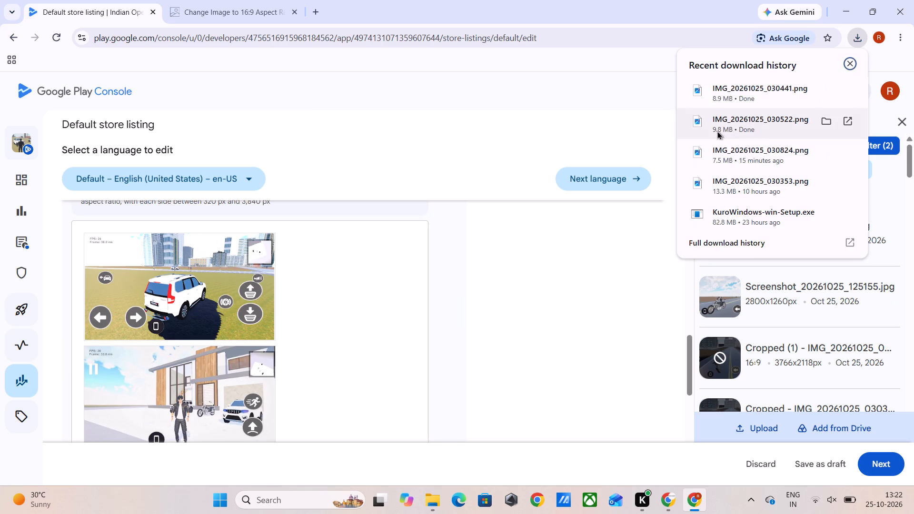
left_click_drag(717, 131, 785, 315)
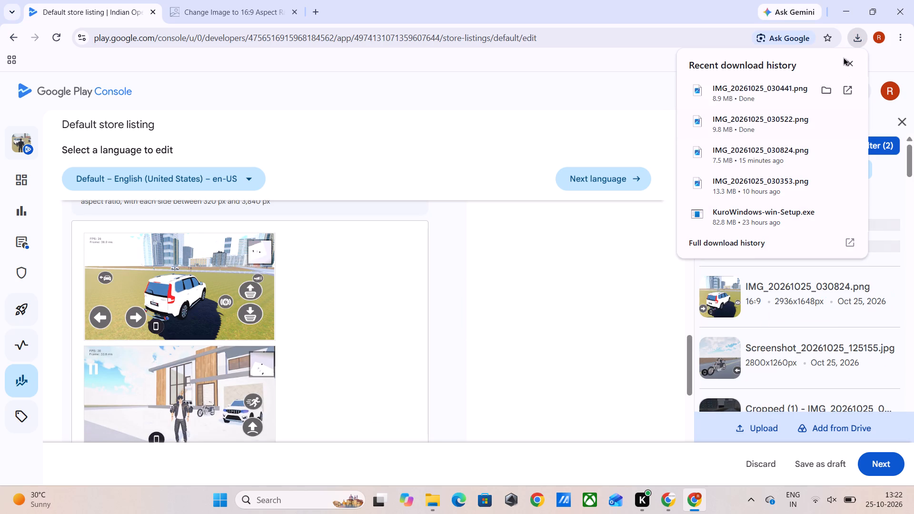
left_click_drag(785, 89, 791, 297)
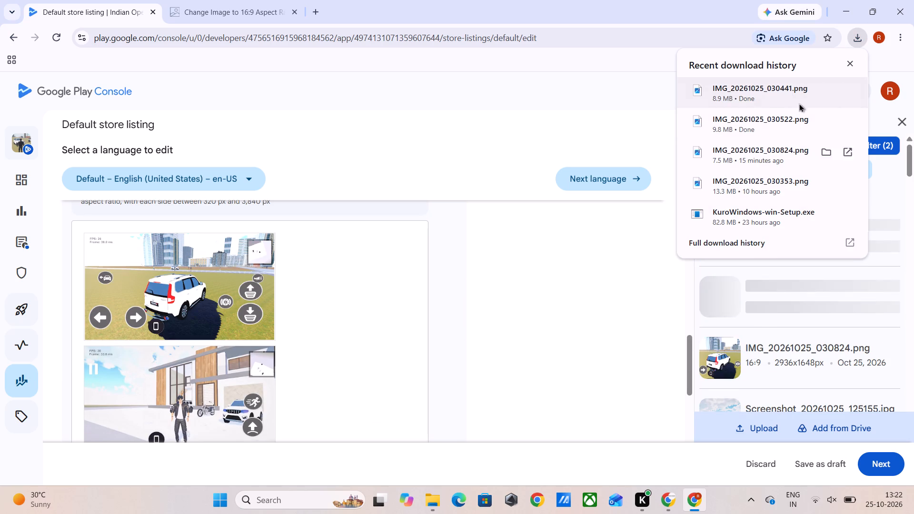
left_click(843, 64)
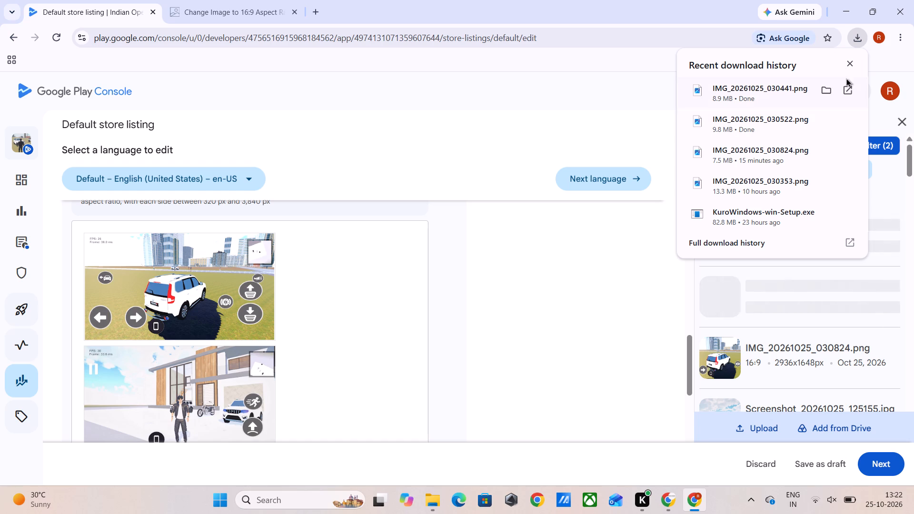
left_click(848, 59)
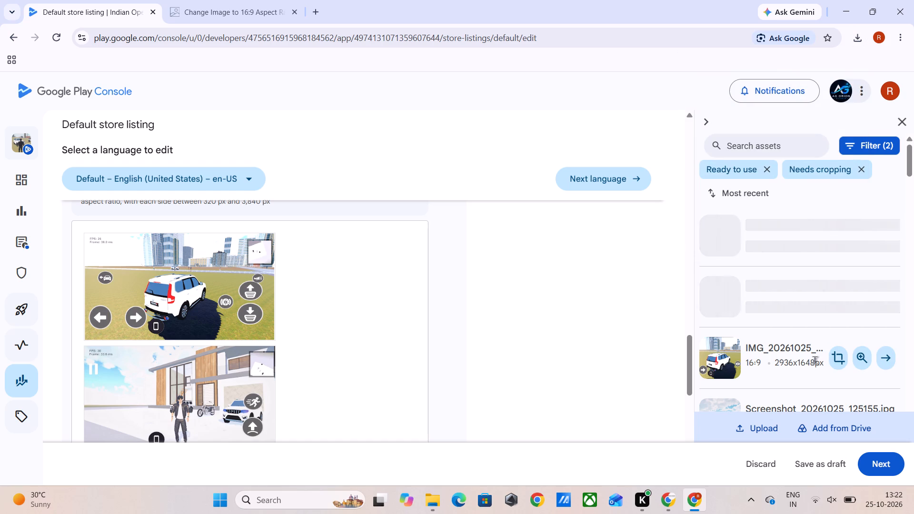
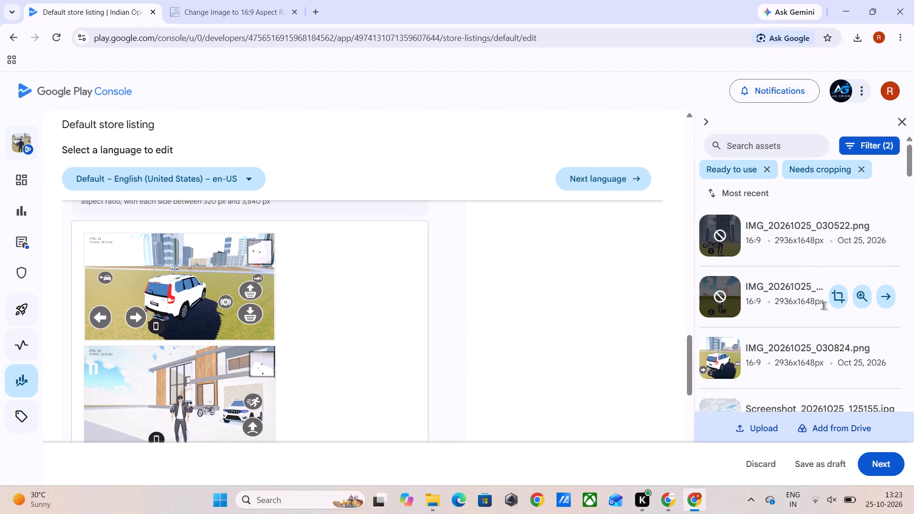
Crop IMG_20261025_030441.png in the asset library to 16:9 landscape at nearly full frame and save it as a copy.
left_click(879, 296)
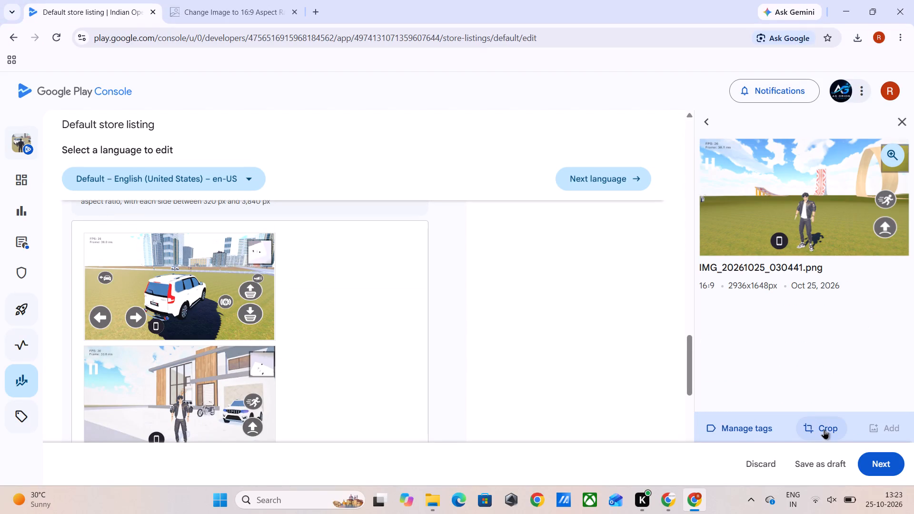
left_click(824, 429)
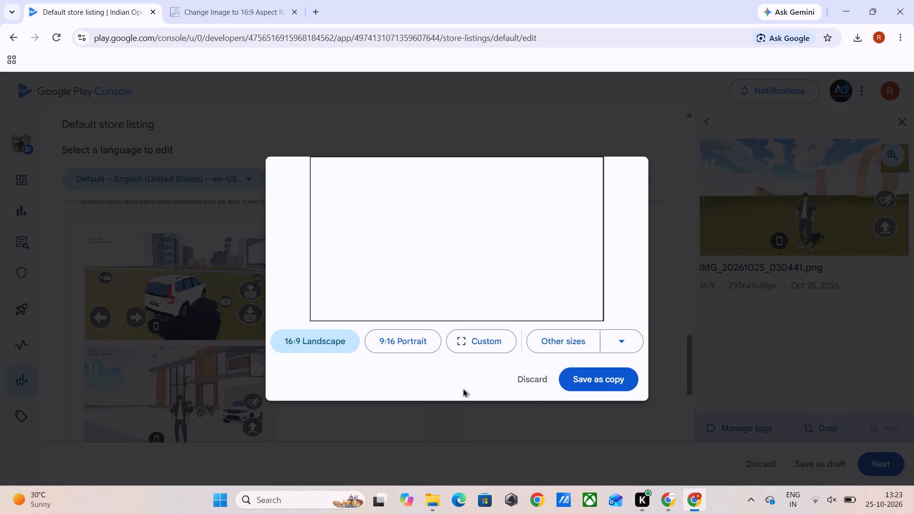
left_click(613, 378)
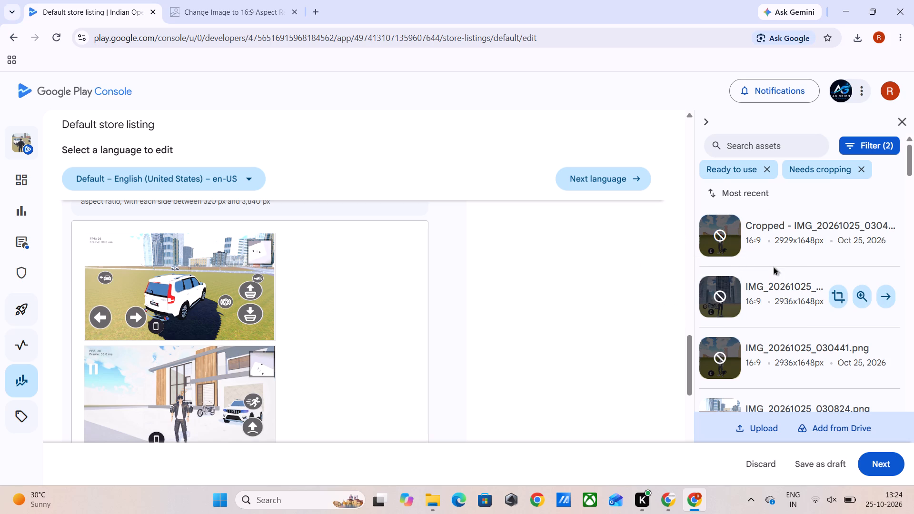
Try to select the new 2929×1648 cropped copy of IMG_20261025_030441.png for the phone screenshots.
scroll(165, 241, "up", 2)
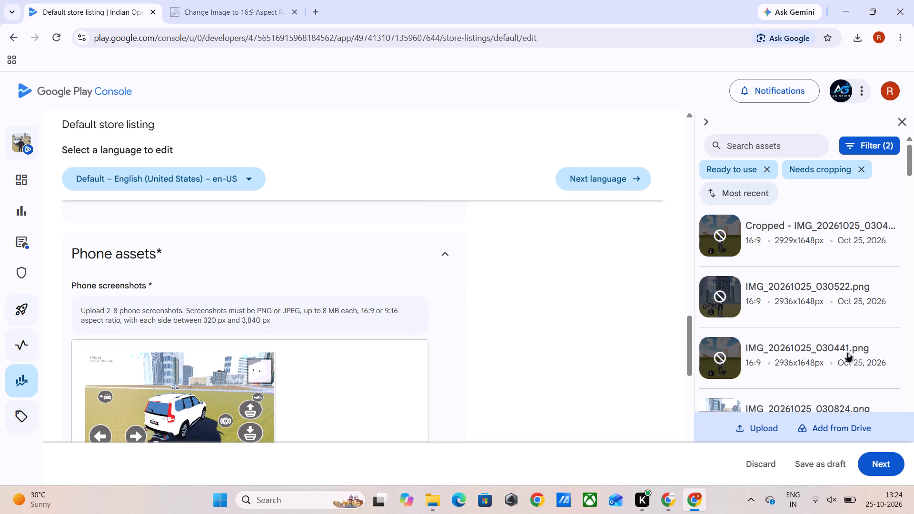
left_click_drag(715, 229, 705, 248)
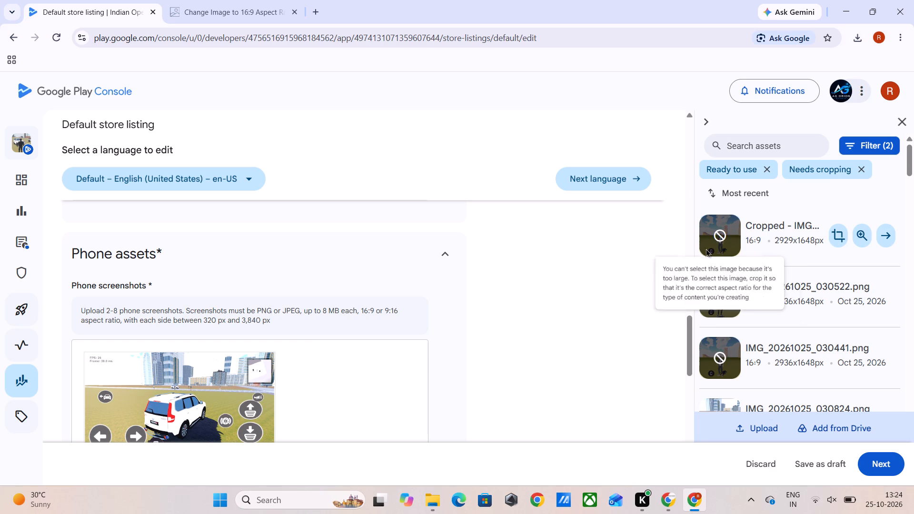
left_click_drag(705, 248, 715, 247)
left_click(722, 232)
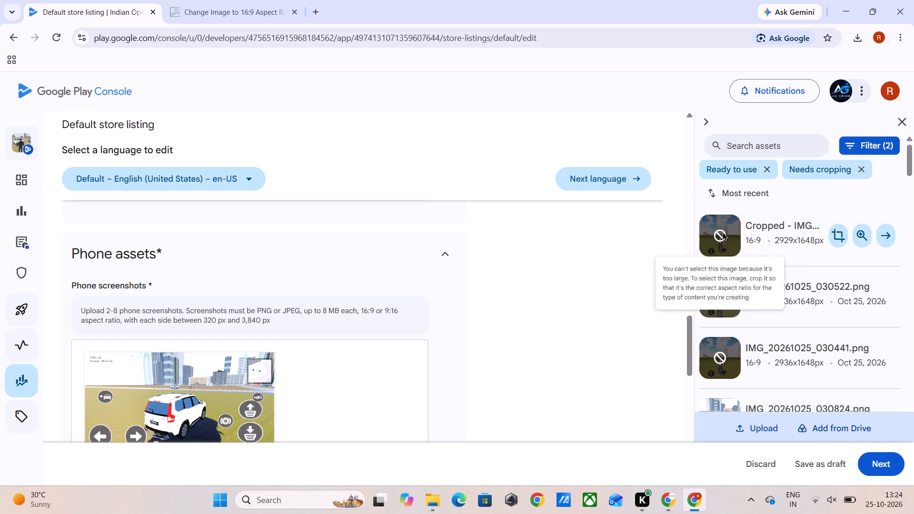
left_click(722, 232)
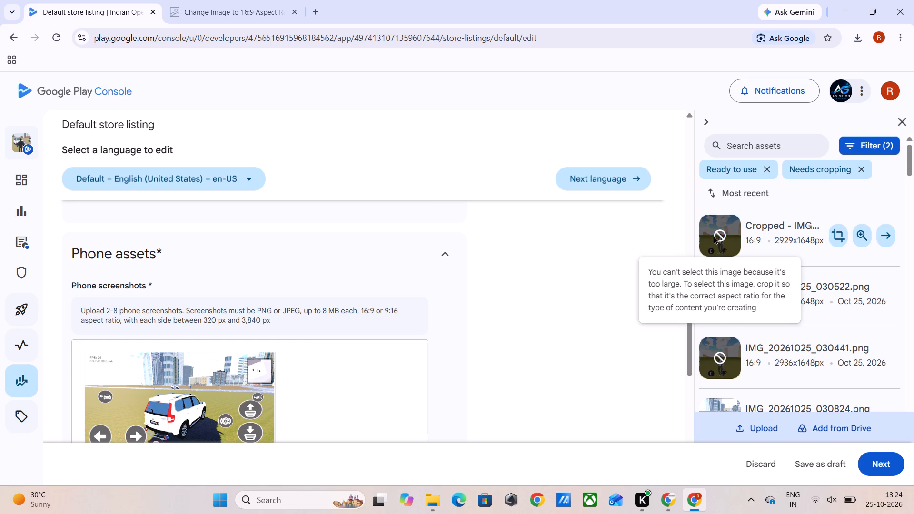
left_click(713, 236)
Crop the 2929×1648 copy to a smaller 16:9 area around the character, about 1768×995 px, and save it as a copy.
left_click(839, 241)
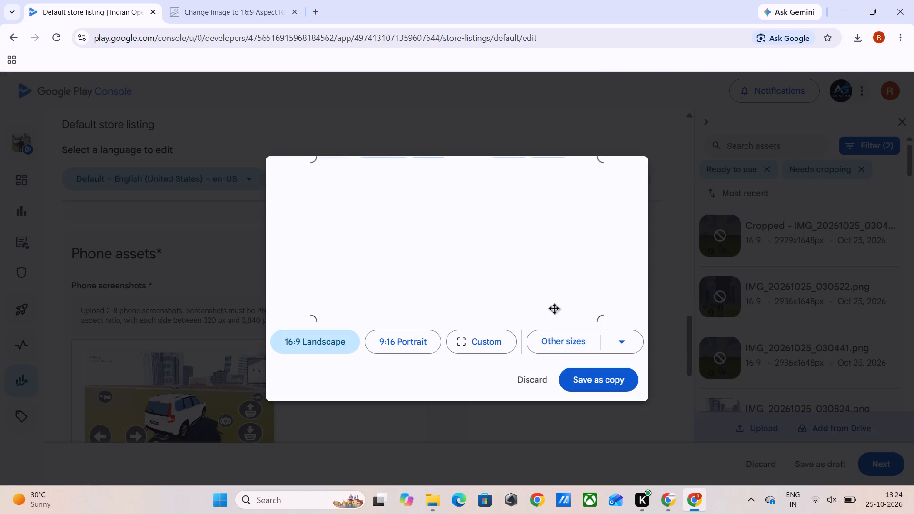
left_click_drag(603, 318, 462, 256)
left_click_drag(408, 225, 437, 238)
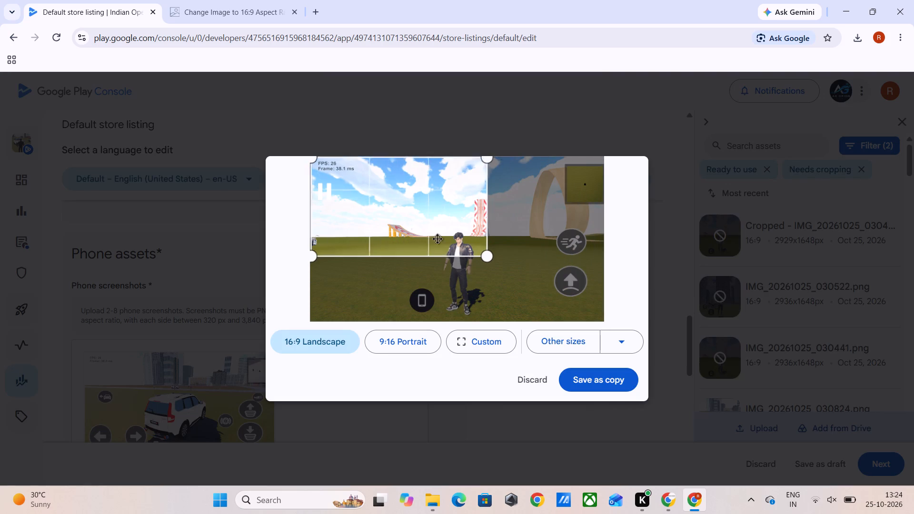
left_click_drag(437, 238, 477, 284)
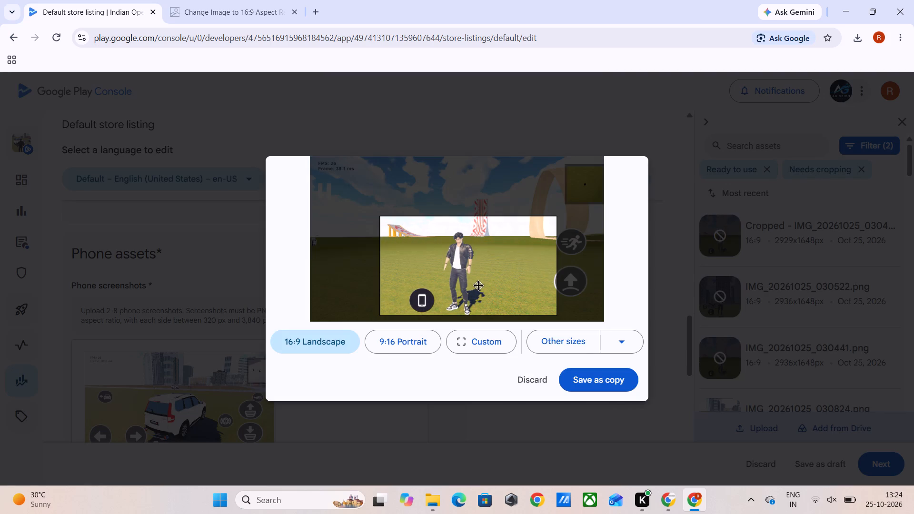
left_click(599, 383)
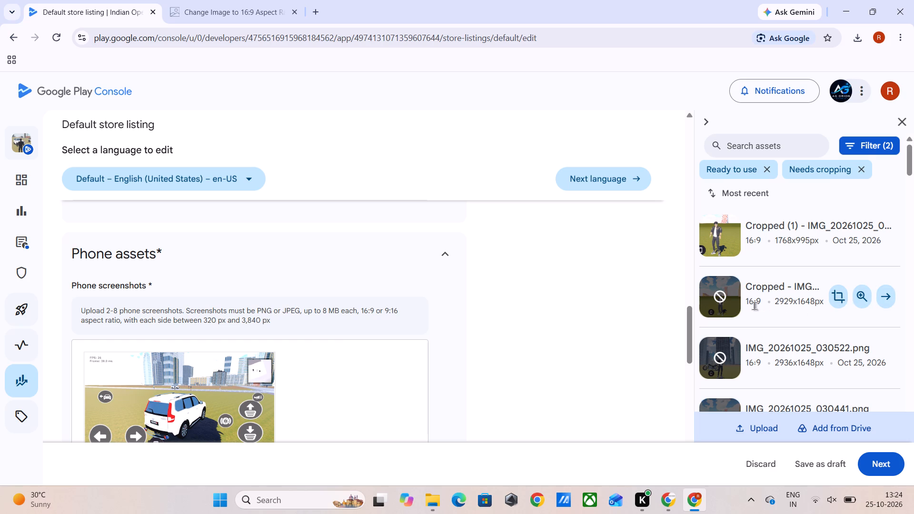
Look through the asset library for images that can be used as phone screenshots, checking their sizes.
scroll(754, 306, "down", 1)
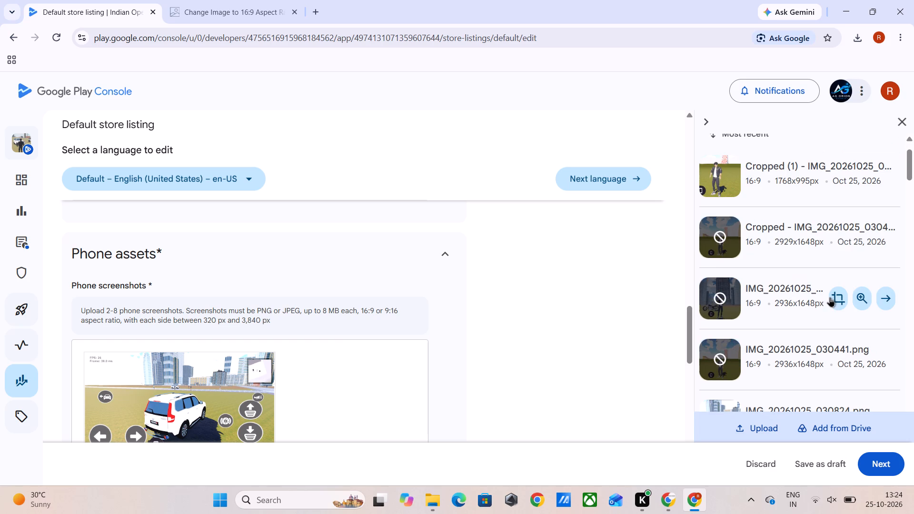
scroll(742, 303, "down", 1)
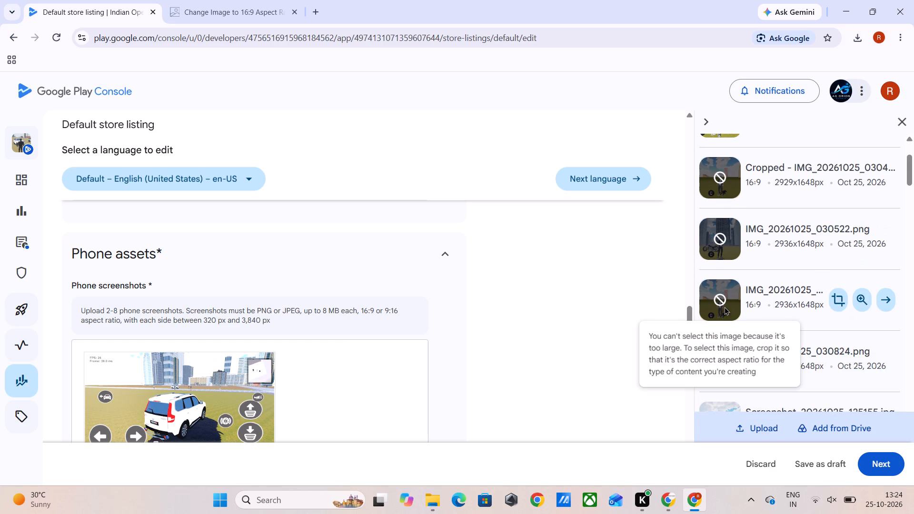
scroll(724, 306, "up", 2)
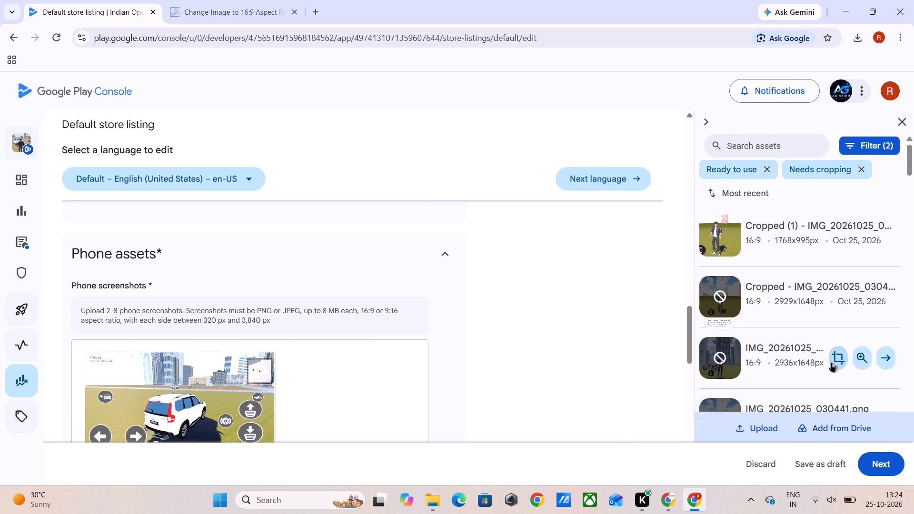
scroll(831, 361, "down", 13)
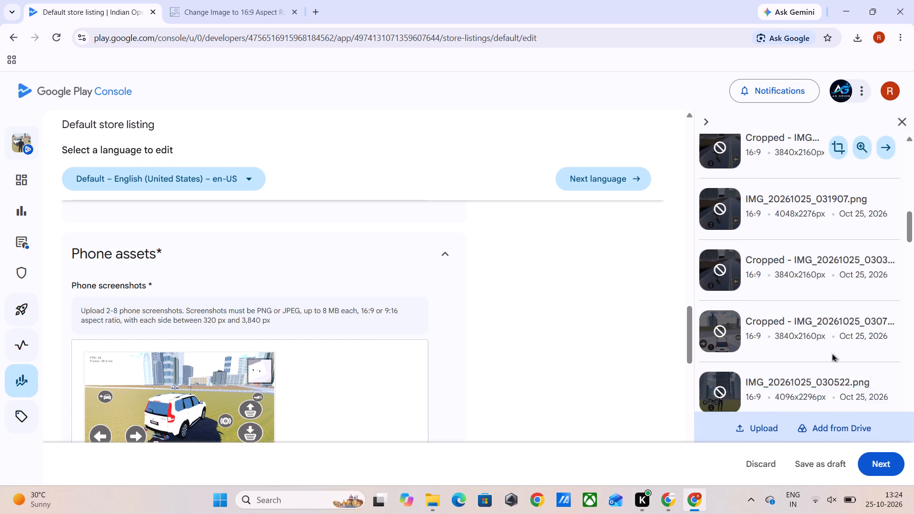
scroll(832, 350, "down", 9)
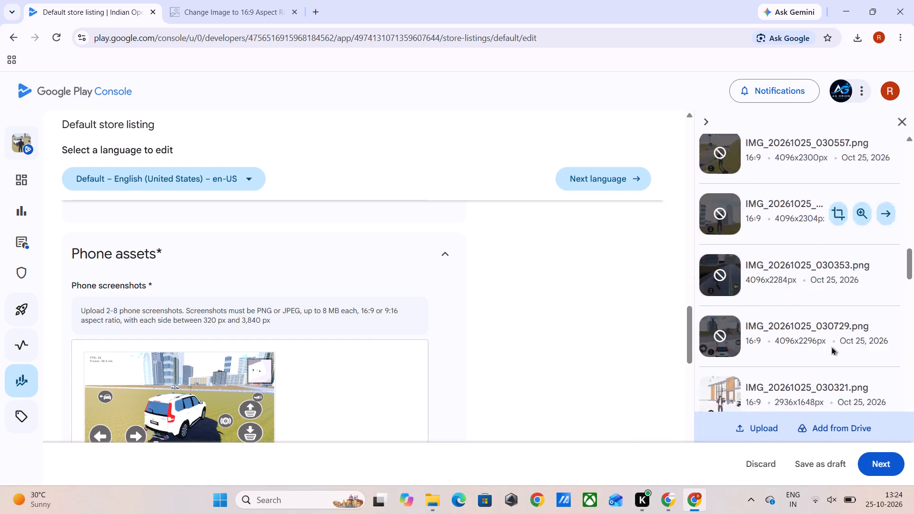
scroll(831, 346, "up", 1)
Remove the close-up crop of the character, the third image, from the phone screenshots.
scroll(302, 316, "down", 2)
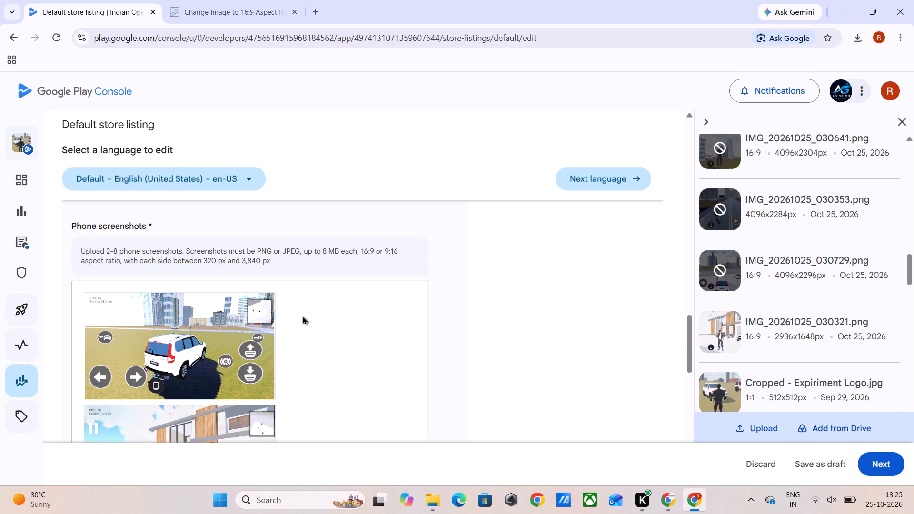
scroll(304, 316, "down", 2)
scroll(343, 311, "up", 1)
scroll(343, 311, "down", 3)
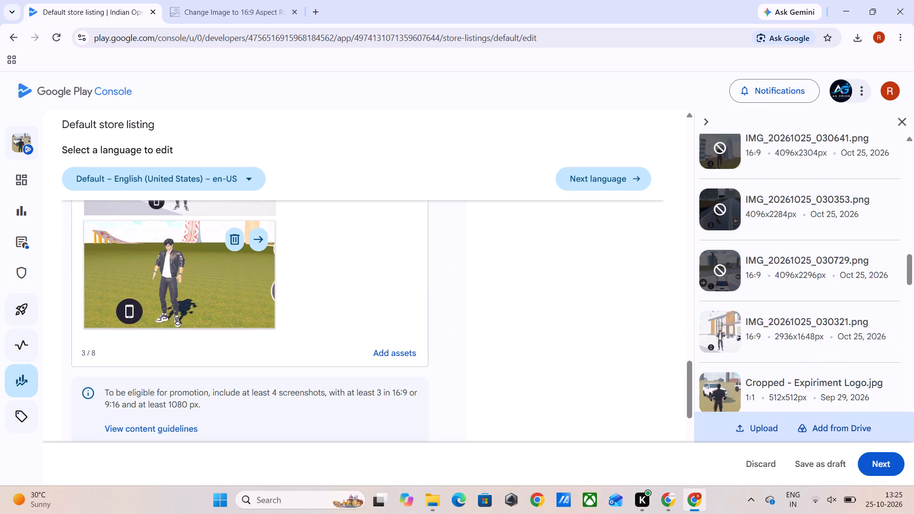
left_click(235, 246)
scroll(476, 296, "up", 5)
scroll(476, 296, "down", 1)
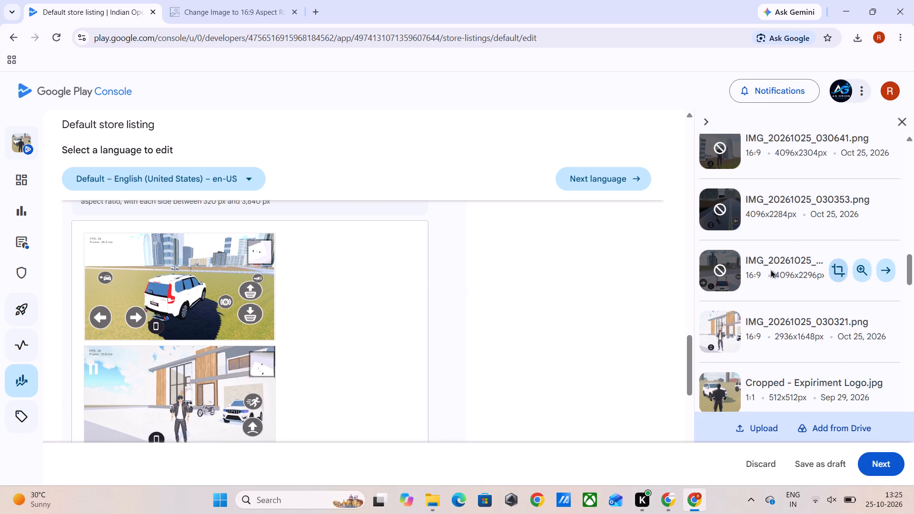
Crop IMG_20261025_030729.png slightly inside its edges at 16:9 landscape and save it as a 3840×2160 copy.
left_click(711, 280)
left_click(844, 278)
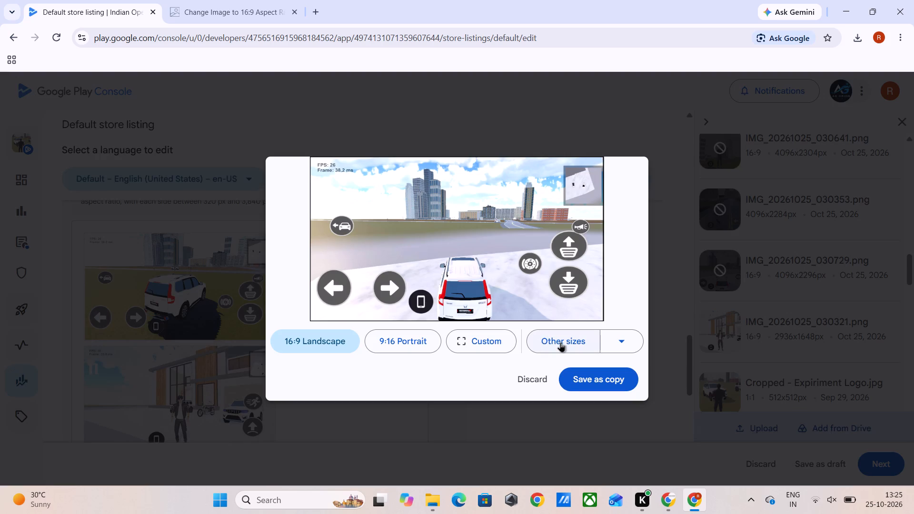
left_click_drag(603, 321, 603, 316)
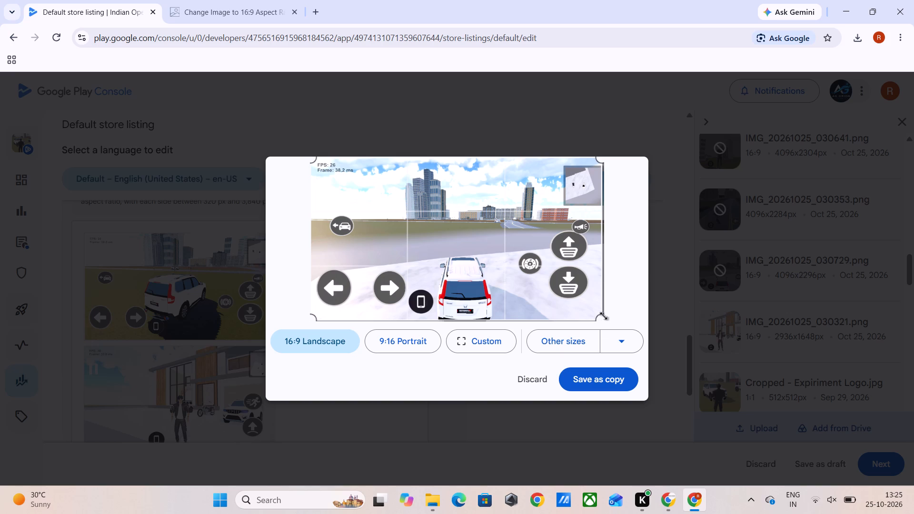
left_click_drag(603, 316, 605, 308)
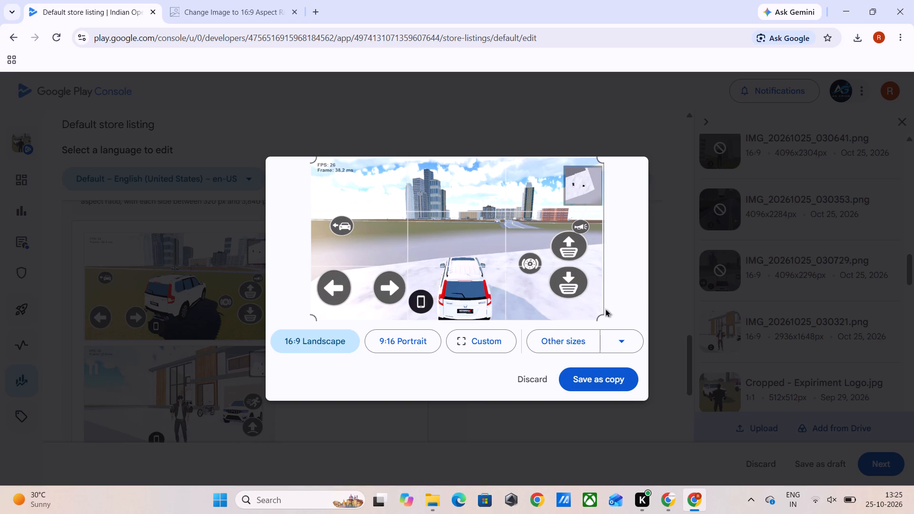
left_click_drag(605, 308, 599, 307)
left_click_drag(569, 294, 596, 301)
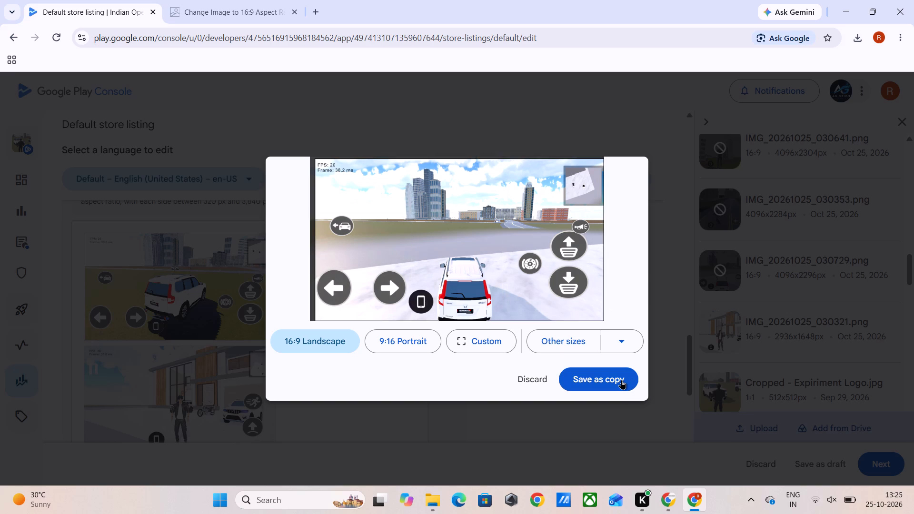
left_click(318, 160)
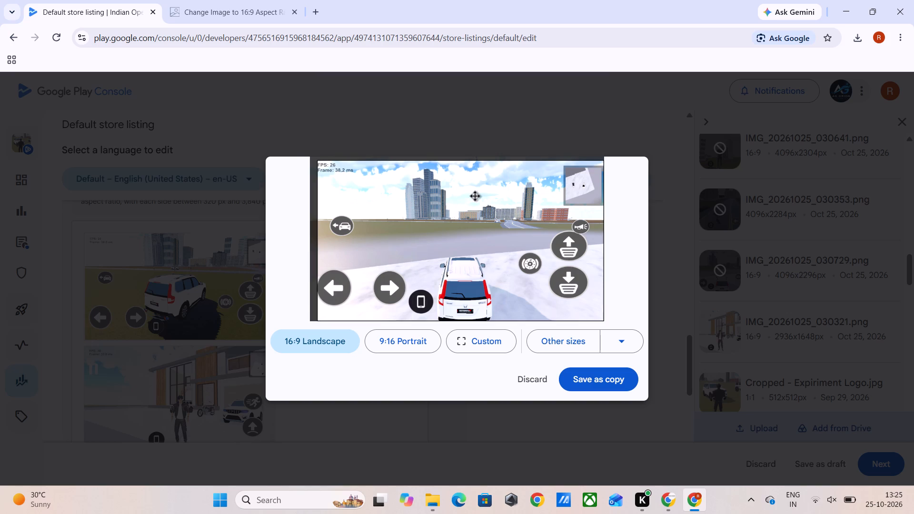
left_click_drag(475, 196, 476, 202)
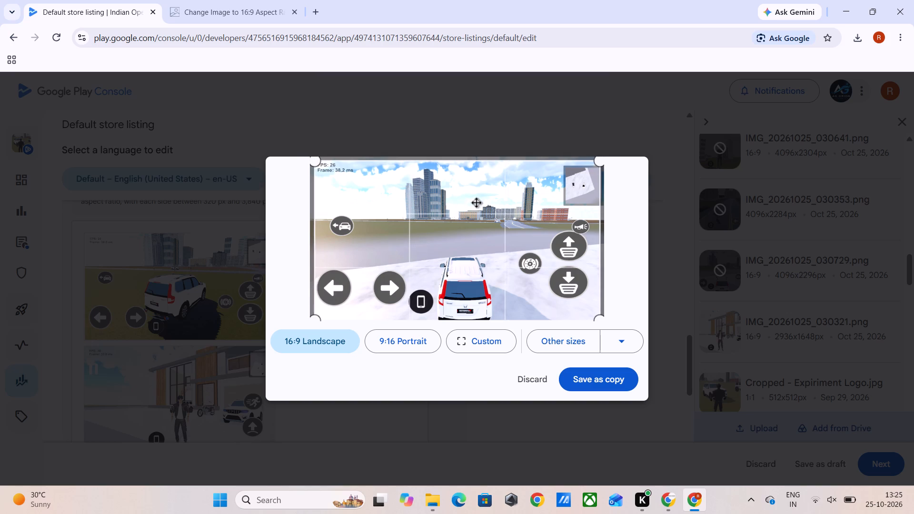
left_click_drag(476, 202, 482, 205)
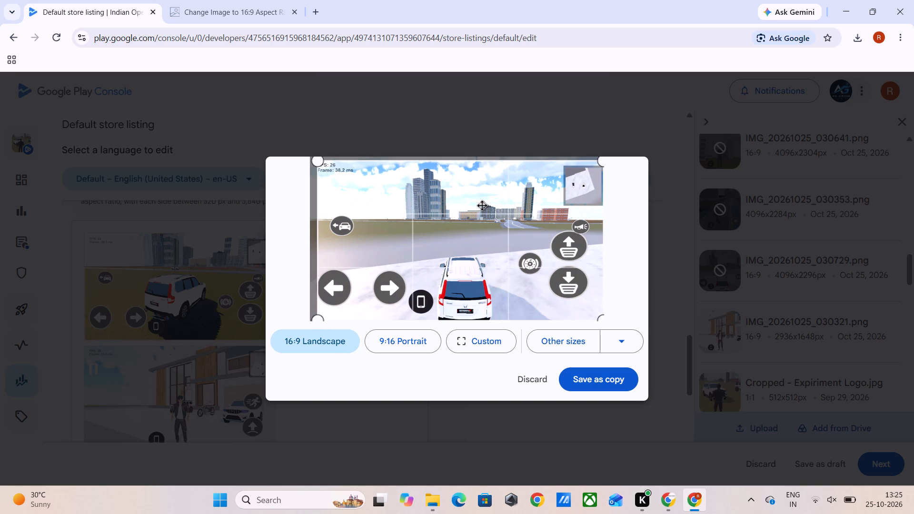
left_click_drag(482, 205, 480, 207)
left_click(599, 384)
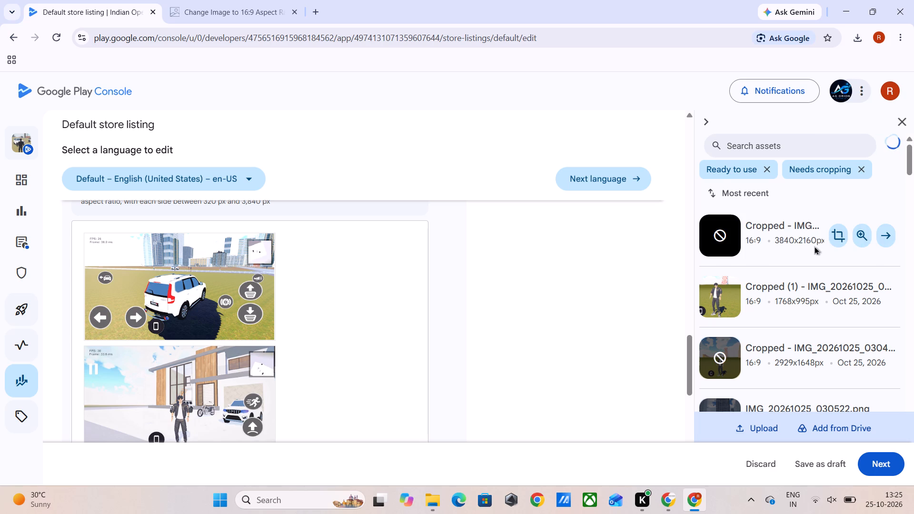
Search the web in a new tab for "play console screenshot ratio converter".
left_click(314, 6)
type("pls")
key("BackSpace")
type("ay cons")
type("ole screen")
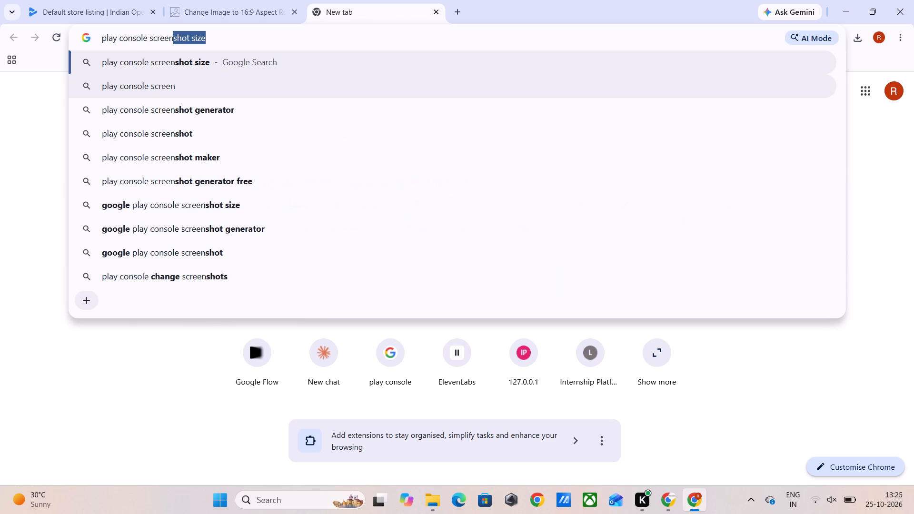
key("e")
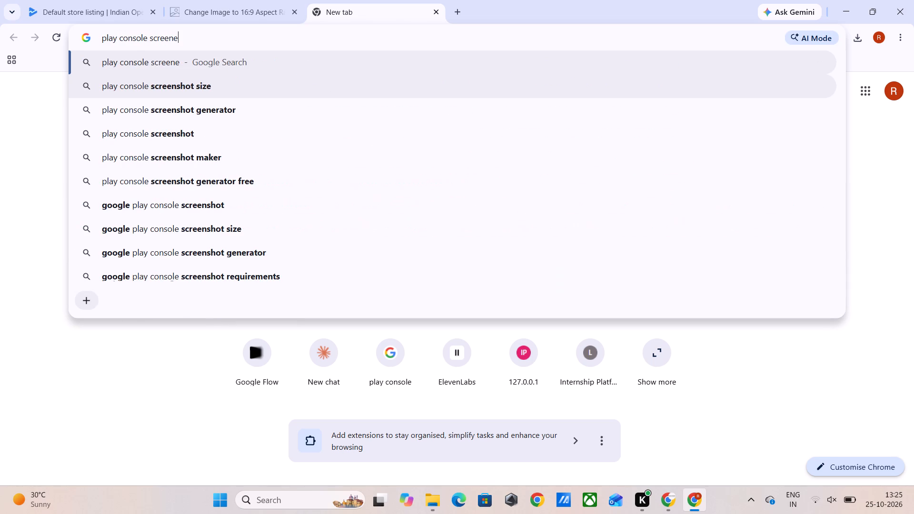
key("BackSpace")
type("shot")
key("space")
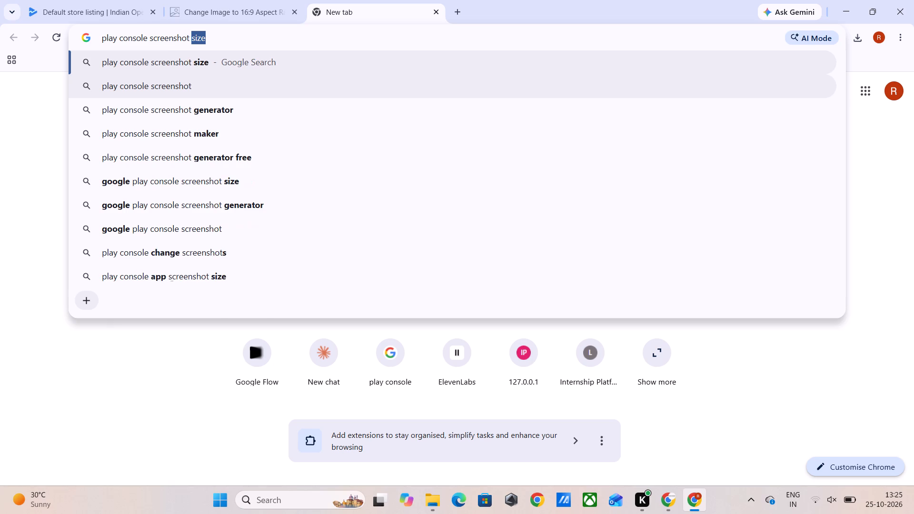
type("co")
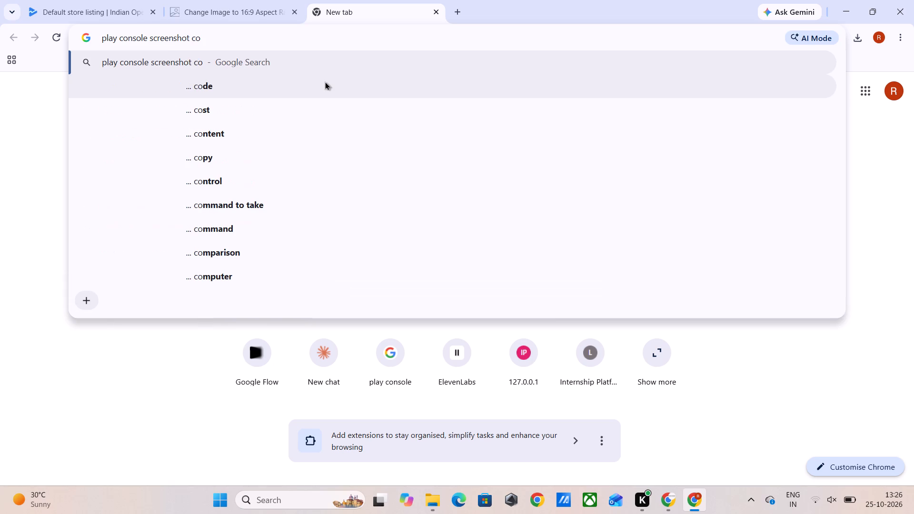
type("nverter")
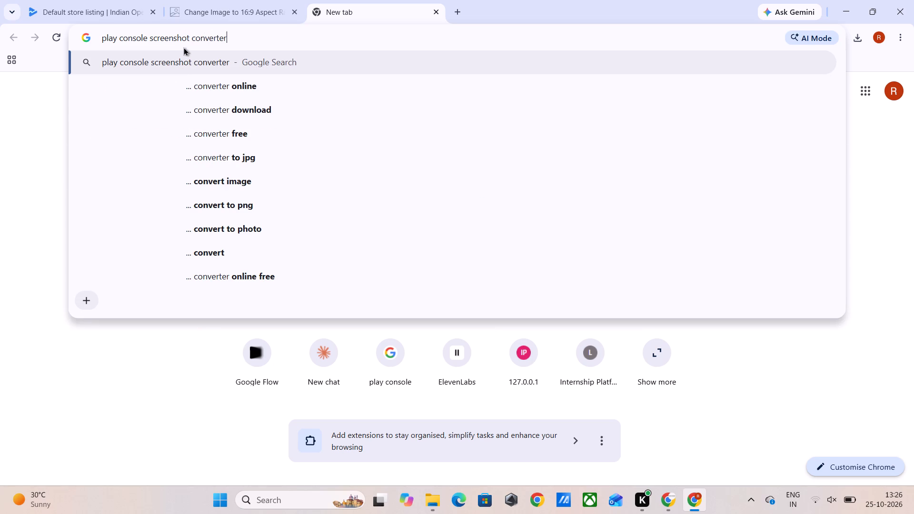
left_click(189, 35)
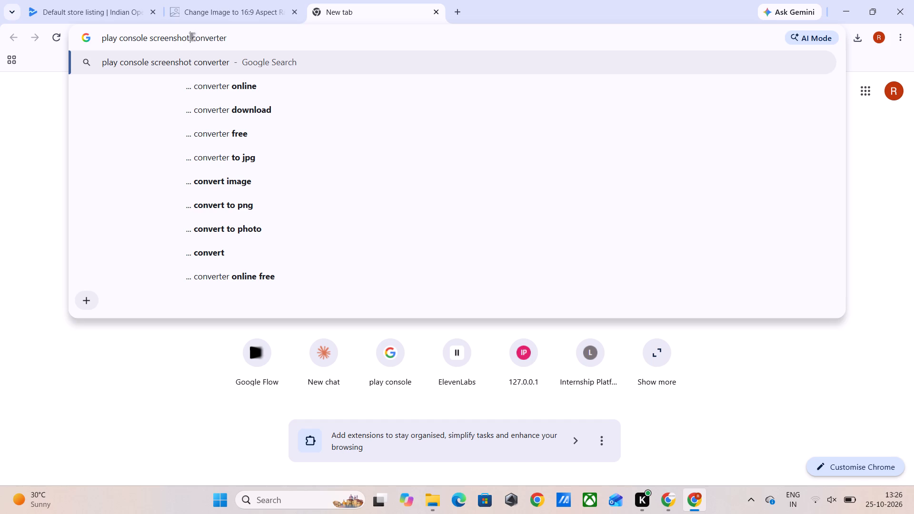
left_click(191, 36)
key("e")
key("BackSpace")
type("ratio")
key("space")
key("Return")
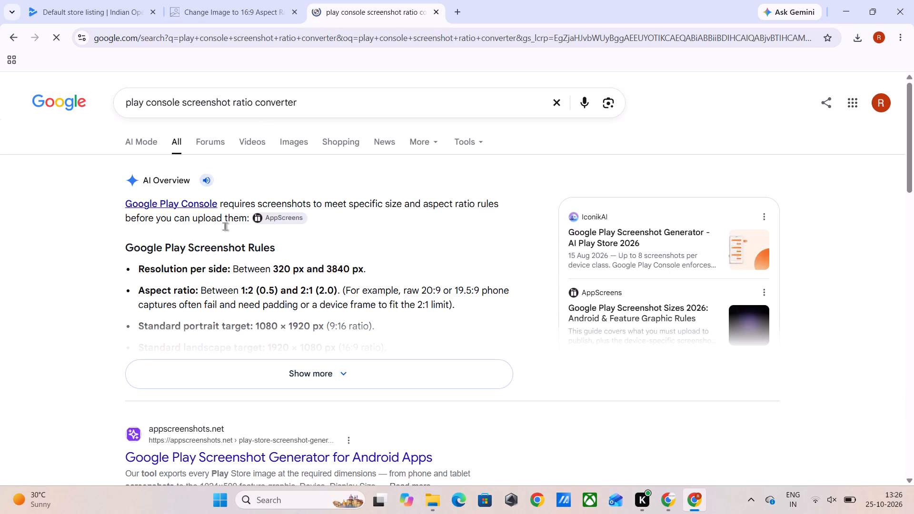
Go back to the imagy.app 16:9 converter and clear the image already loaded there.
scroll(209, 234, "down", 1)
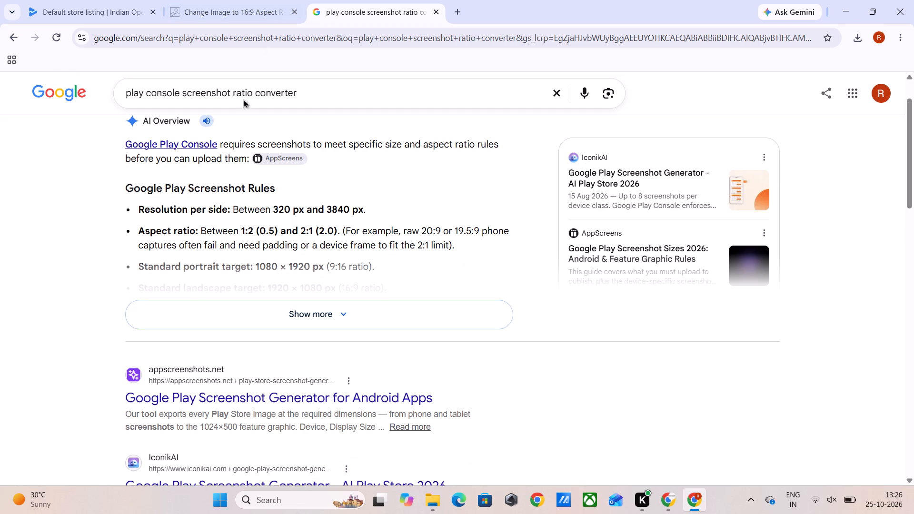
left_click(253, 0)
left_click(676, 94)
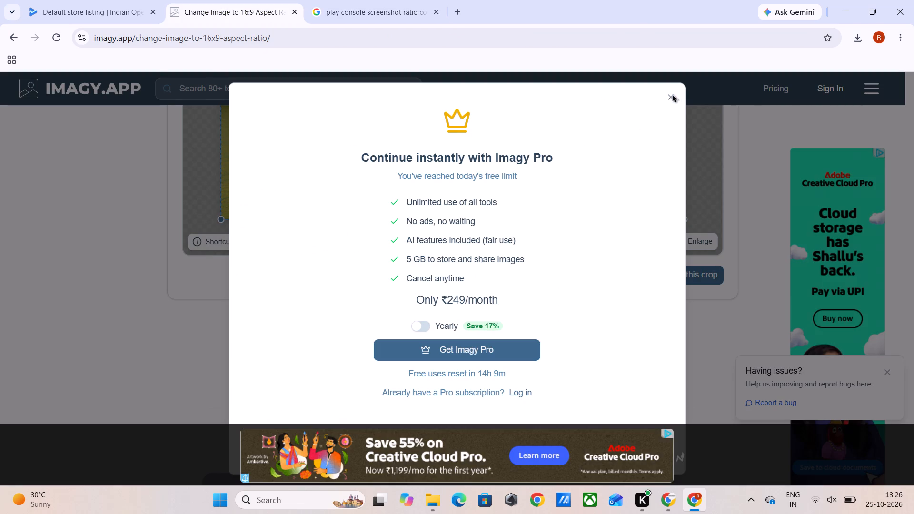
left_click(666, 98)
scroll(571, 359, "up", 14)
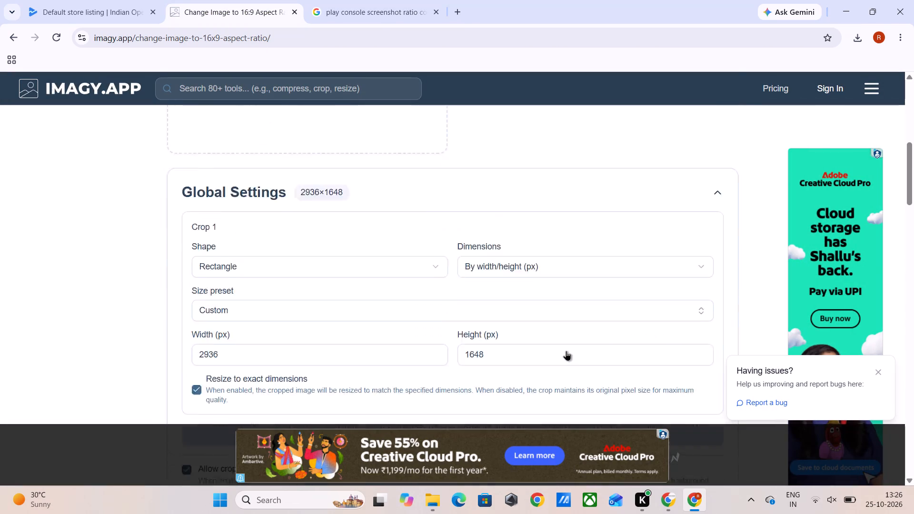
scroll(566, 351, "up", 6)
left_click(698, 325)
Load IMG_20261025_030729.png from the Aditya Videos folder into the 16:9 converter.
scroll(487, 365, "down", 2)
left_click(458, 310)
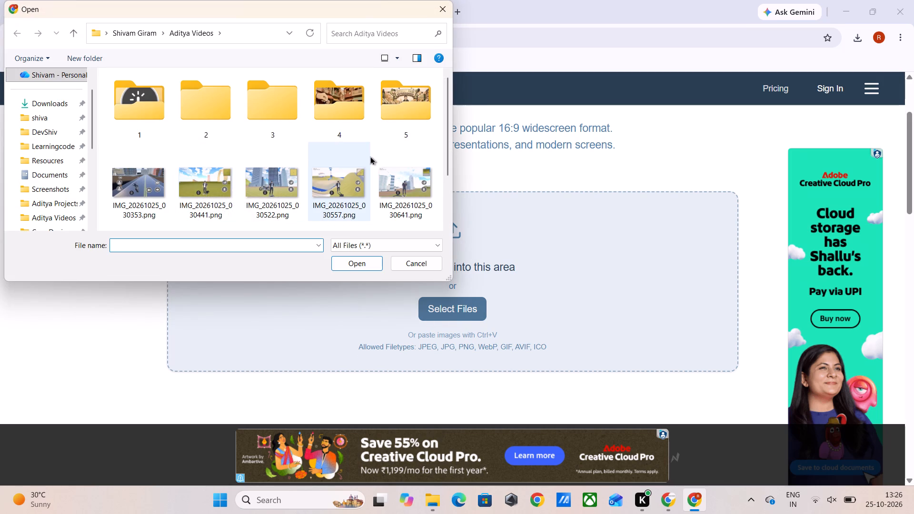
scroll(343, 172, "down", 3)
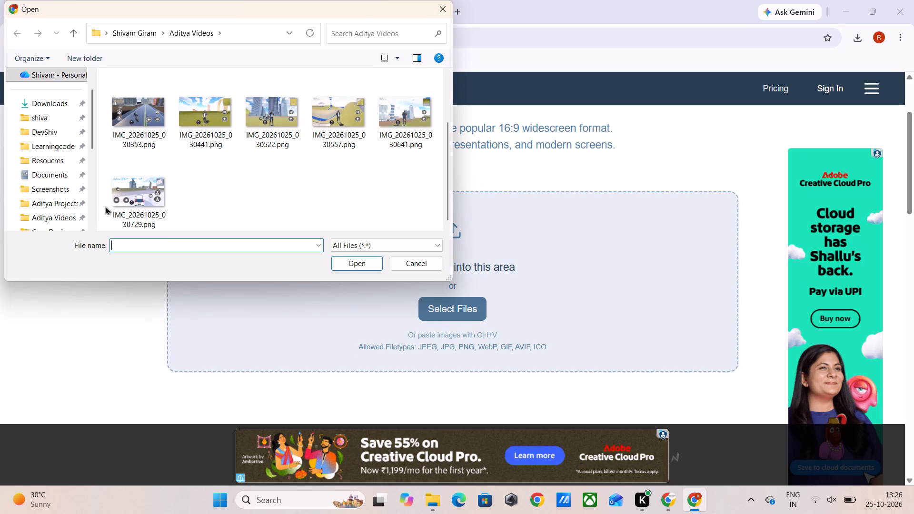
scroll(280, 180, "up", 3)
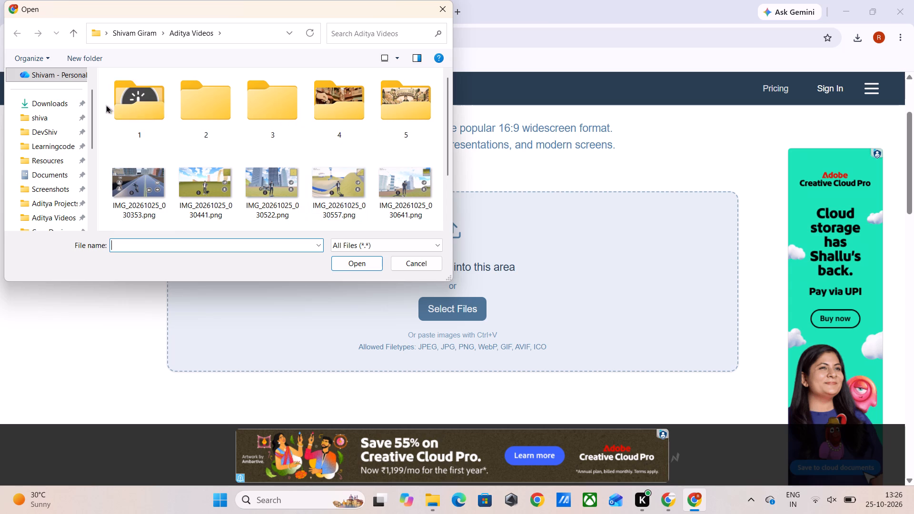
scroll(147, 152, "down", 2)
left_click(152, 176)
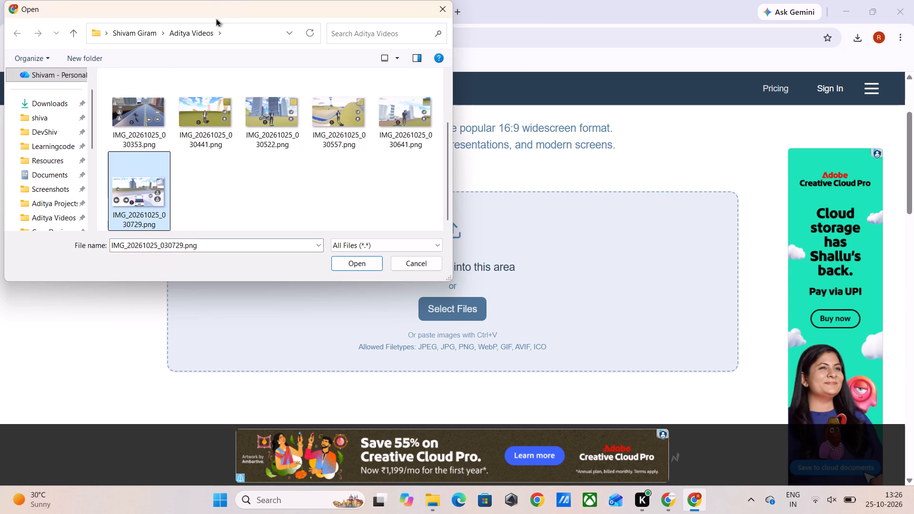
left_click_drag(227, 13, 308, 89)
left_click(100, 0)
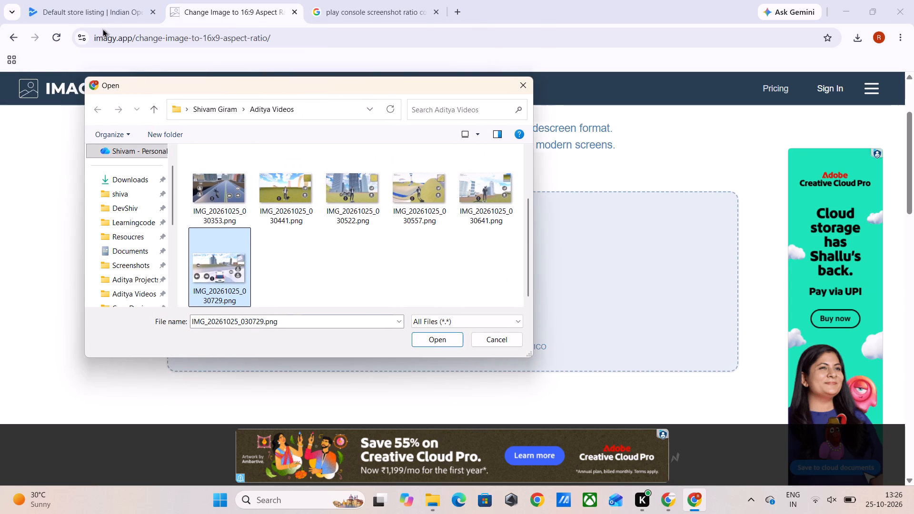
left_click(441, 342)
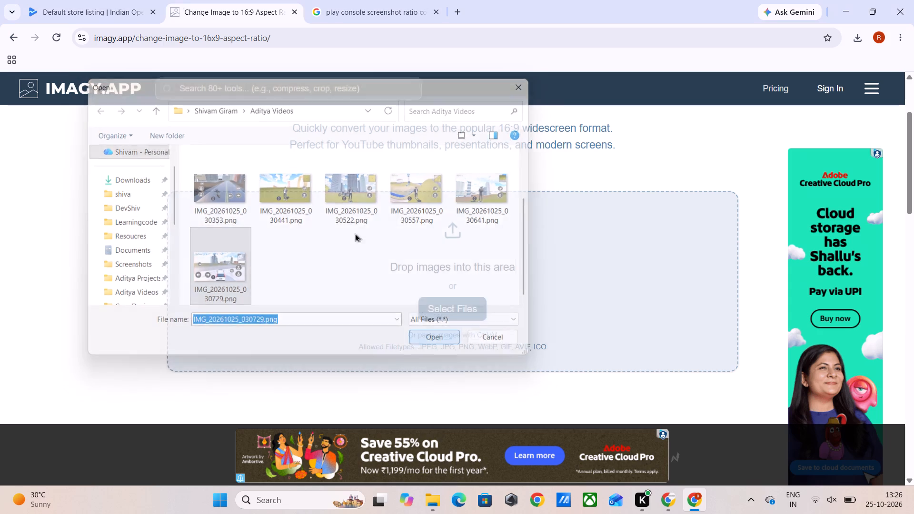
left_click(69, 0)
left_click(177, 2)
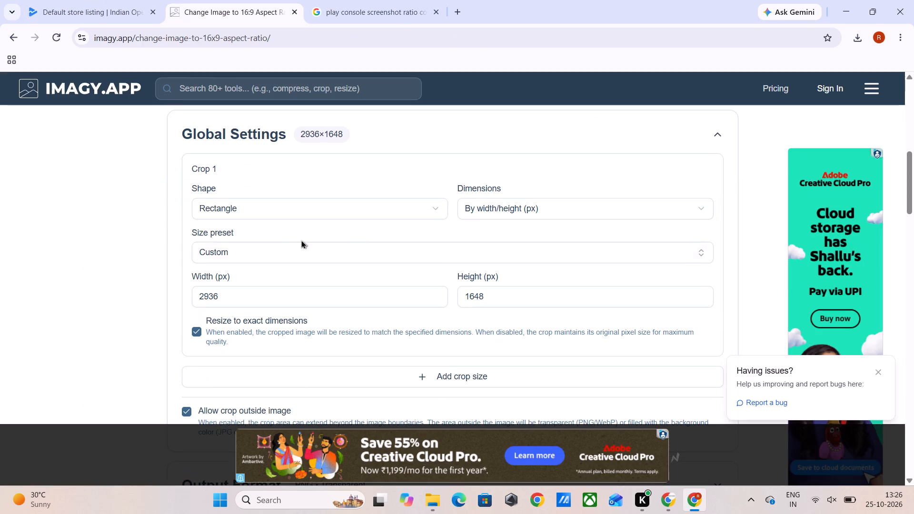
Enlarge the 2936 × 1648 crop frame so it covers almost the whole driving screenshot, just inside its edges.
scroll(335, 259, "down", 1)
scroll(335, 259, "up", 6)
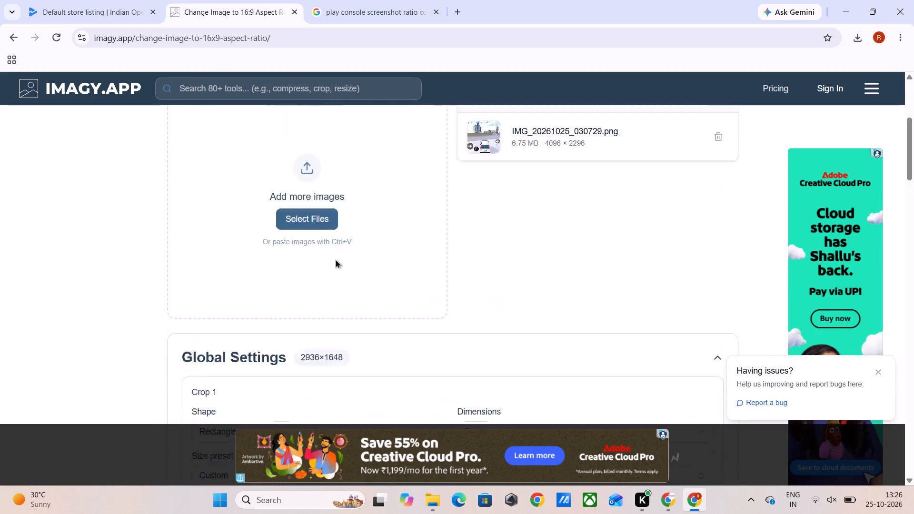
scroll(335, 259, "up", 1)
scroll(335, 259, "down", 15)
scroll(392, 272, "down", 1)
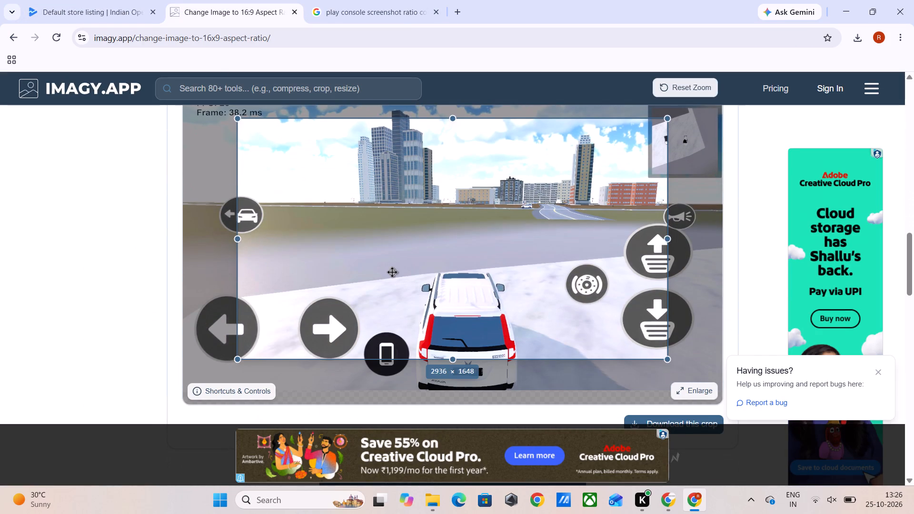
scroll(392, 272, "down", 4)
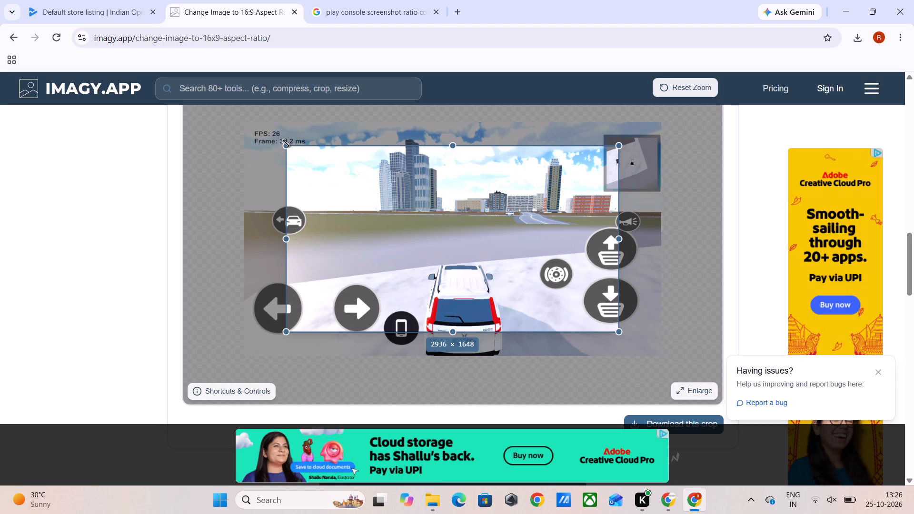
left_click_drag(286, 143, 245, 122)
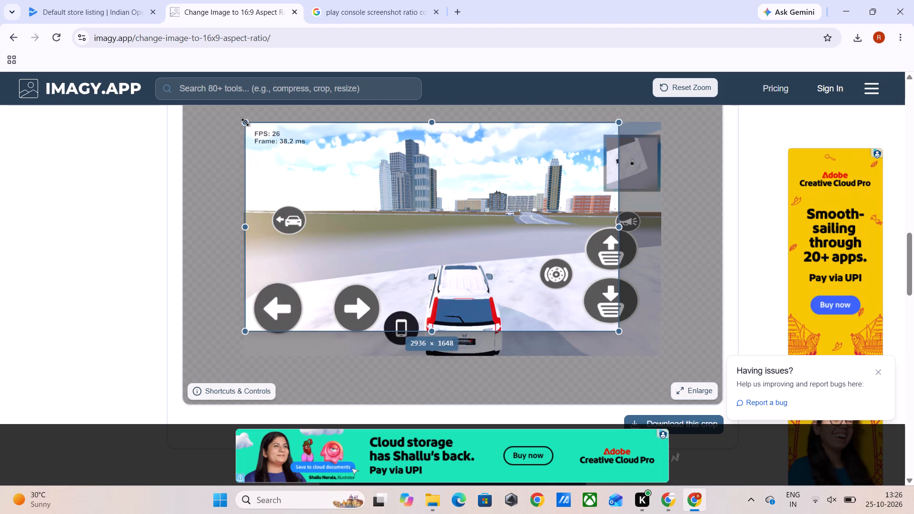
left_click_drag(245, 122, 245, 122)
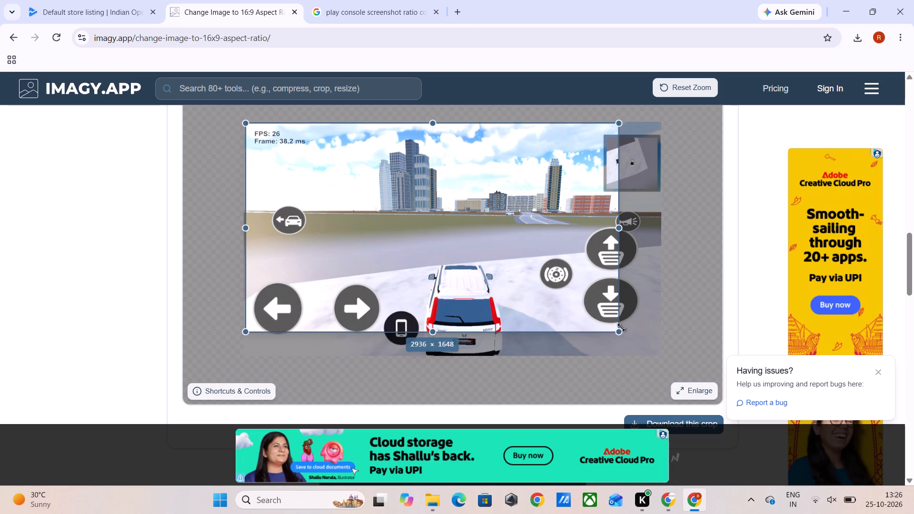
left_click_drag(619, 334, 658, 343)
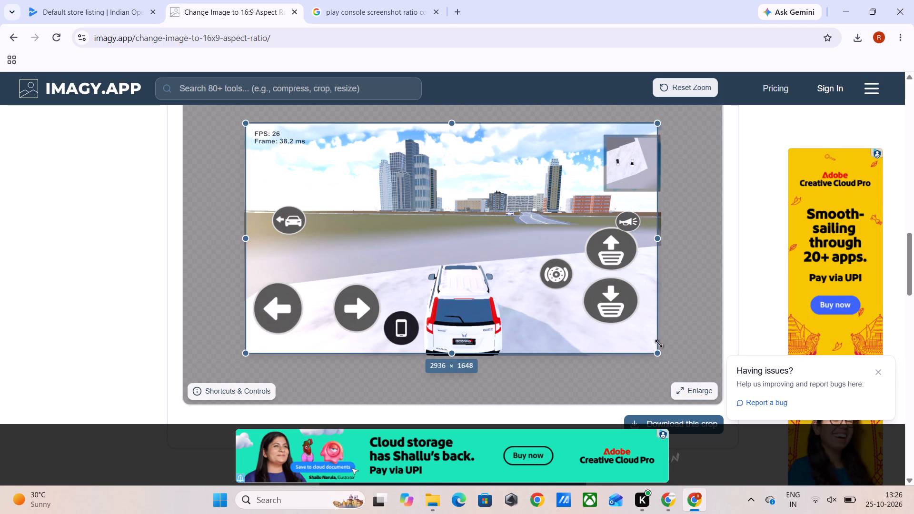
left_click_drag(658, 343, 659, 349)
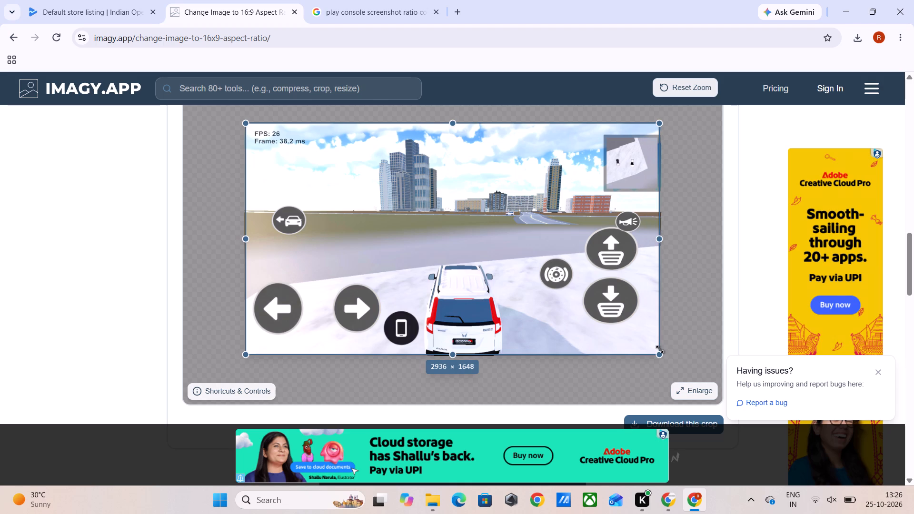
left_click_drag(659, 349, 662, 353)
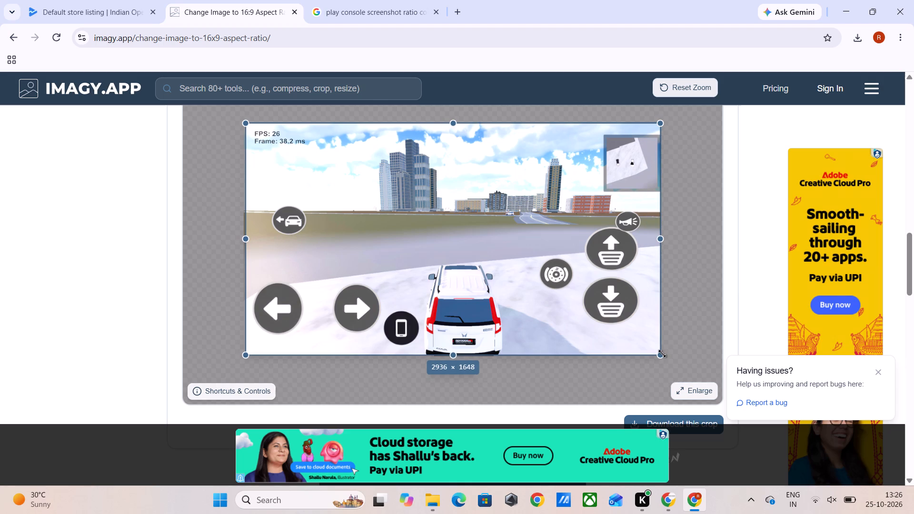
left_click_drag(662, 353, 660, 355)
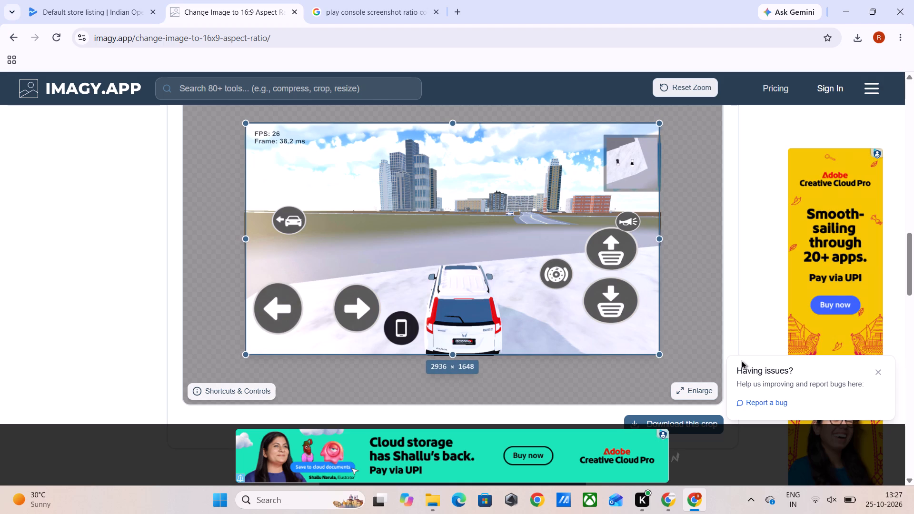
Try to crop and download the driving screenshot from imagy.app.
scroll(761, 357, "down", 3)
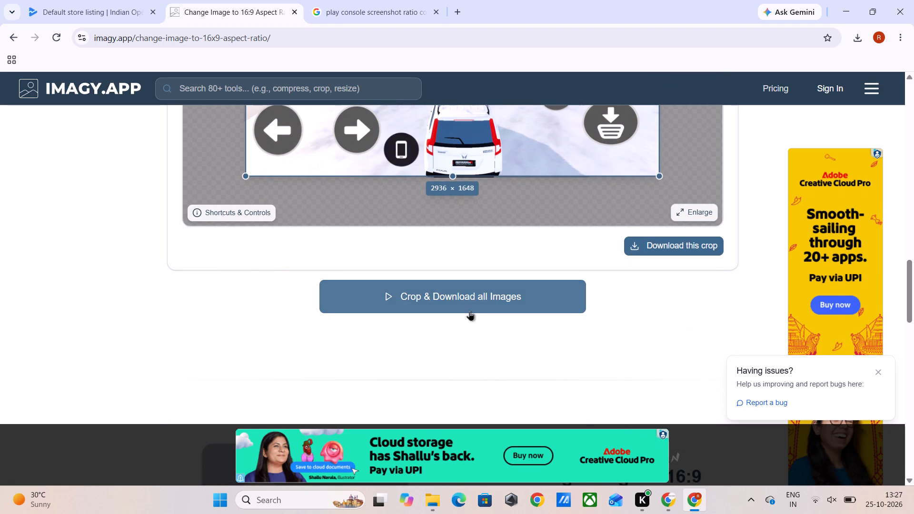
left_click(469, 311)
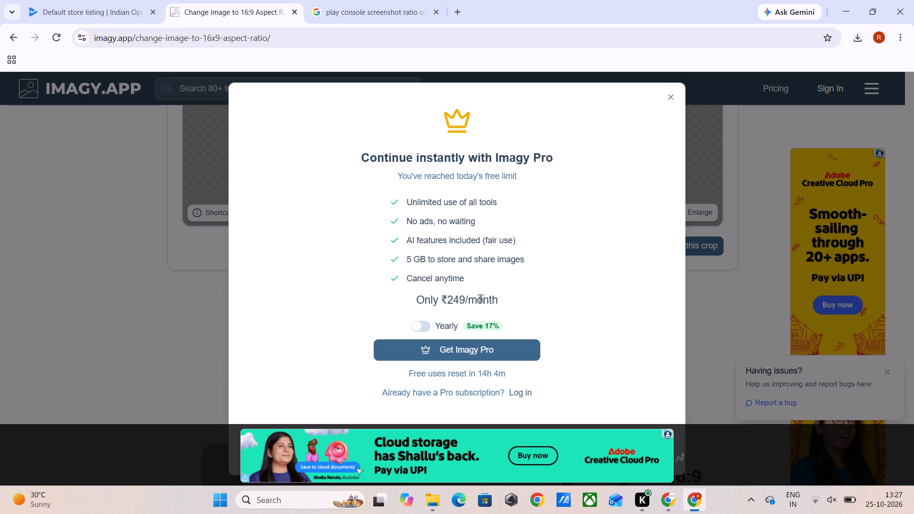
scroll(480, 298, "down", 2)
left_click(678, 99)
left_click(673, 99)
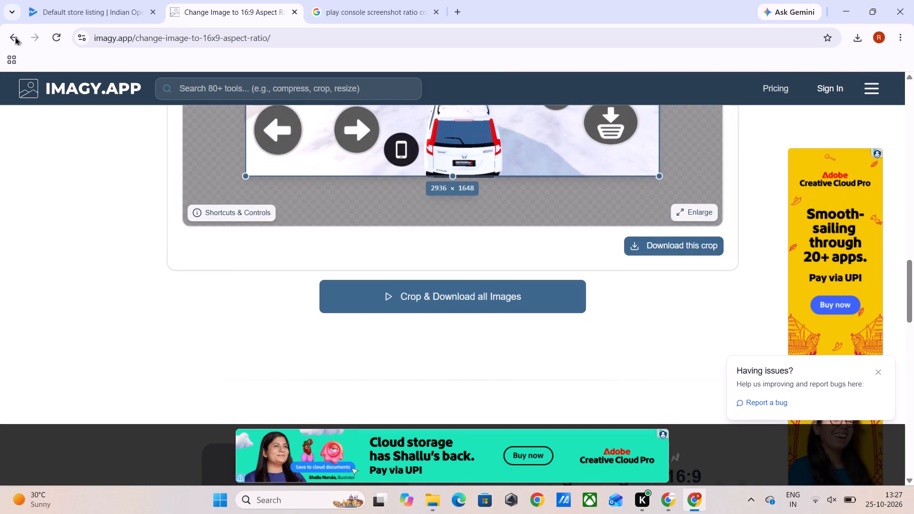
Return to the "16:9 ratio converter" search results and examine the Make Your Photo 16x9 site's options.
left_click(13, 36)
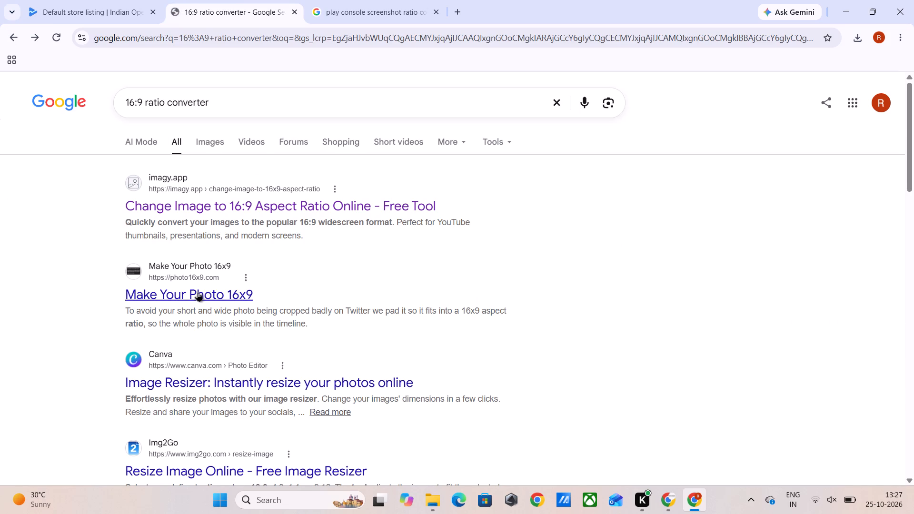
left_click(198, 292)
scroll(202, 365, "down", 4)
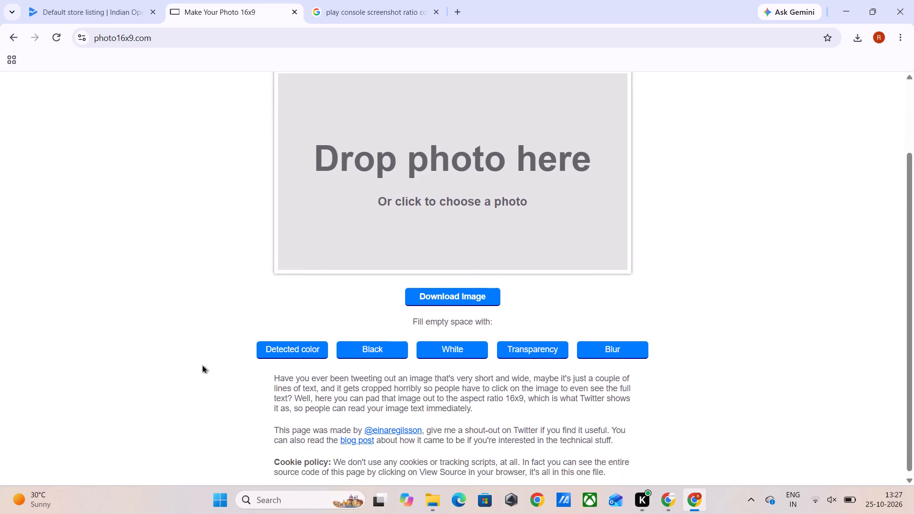
scroll(202, 365, "up", 4)
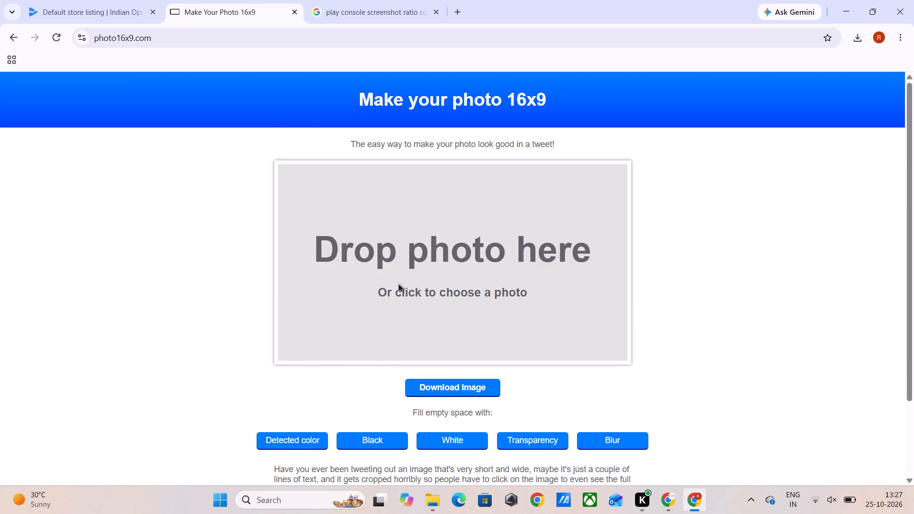
left_click(8, 43)
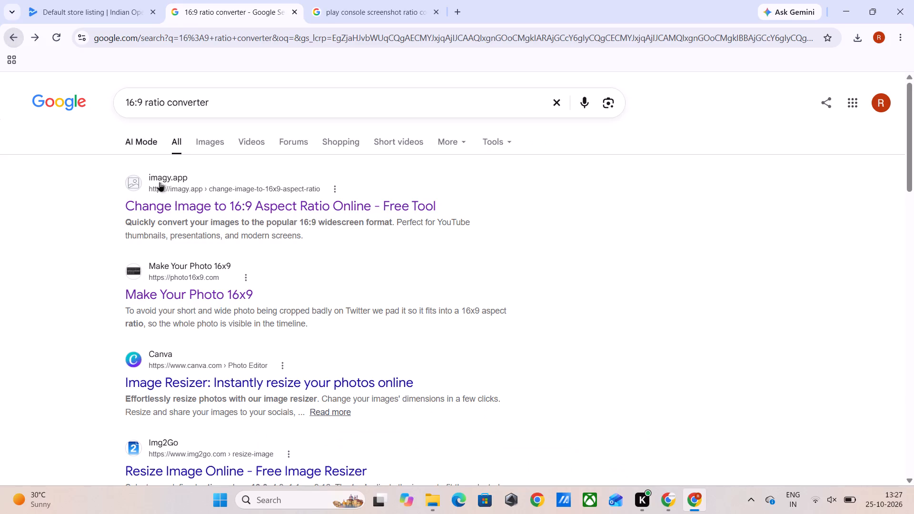
Open Img2Go's Resize Image tool from the search results and upload IMG_20261025_030729.png to it.
scroll(178, 382, "down", 3)
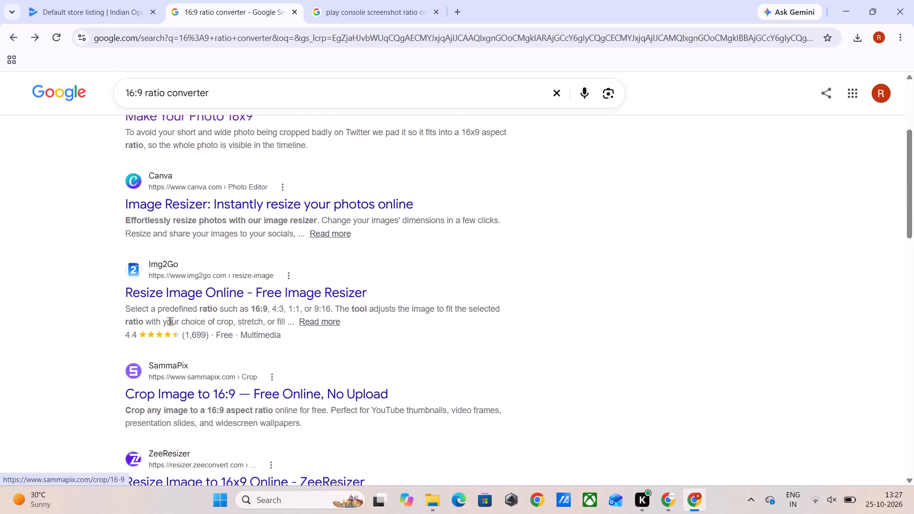
left_click(166, 301)
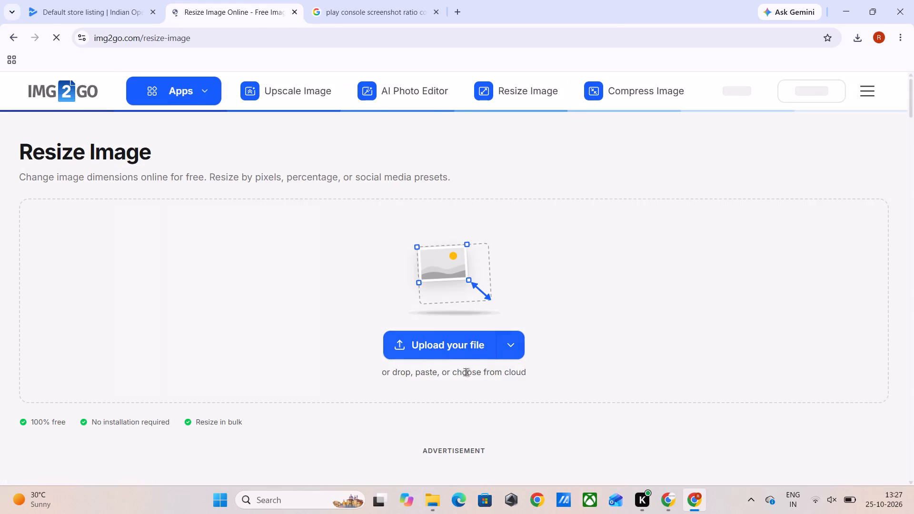
left_click(446, 341)
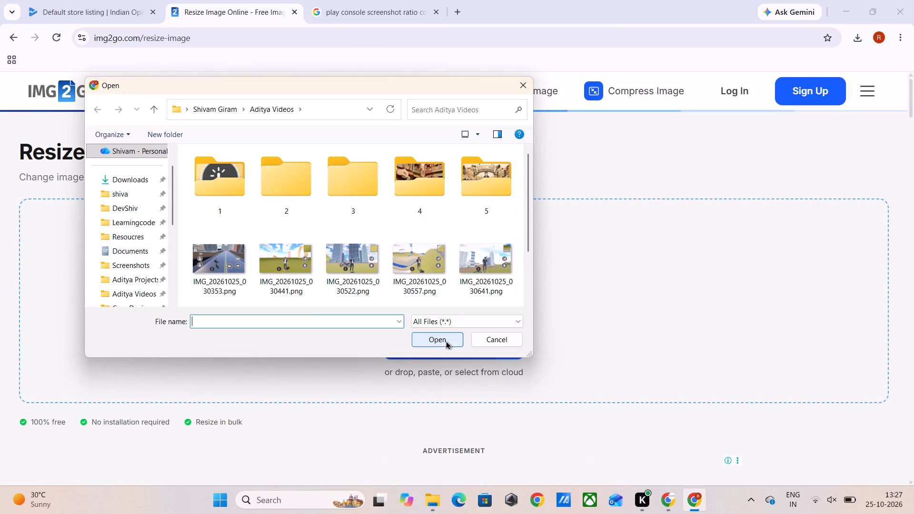
scroll(425, 260, "down", 4)
left_click(216, 276)
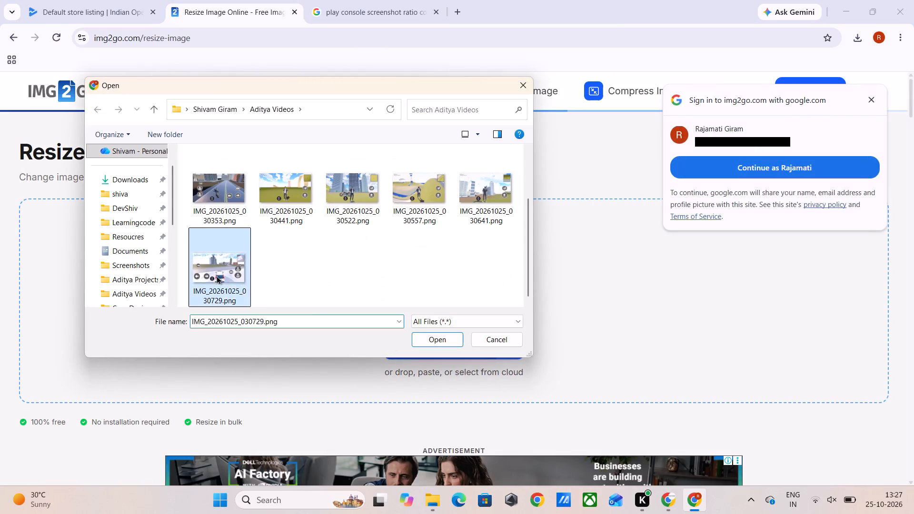
left_click(442, 341)
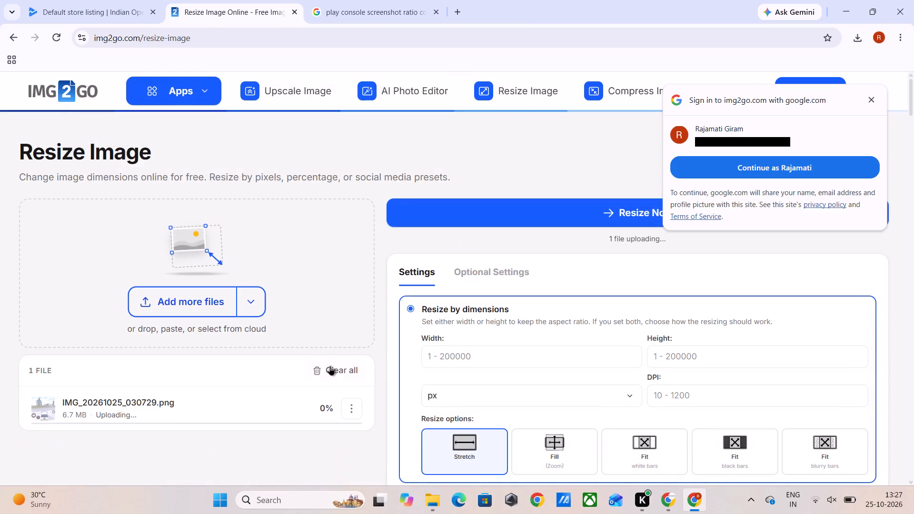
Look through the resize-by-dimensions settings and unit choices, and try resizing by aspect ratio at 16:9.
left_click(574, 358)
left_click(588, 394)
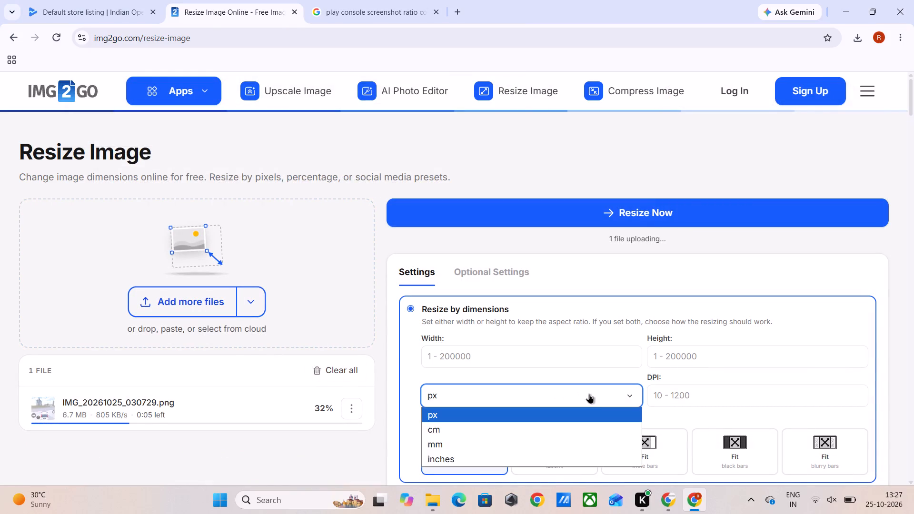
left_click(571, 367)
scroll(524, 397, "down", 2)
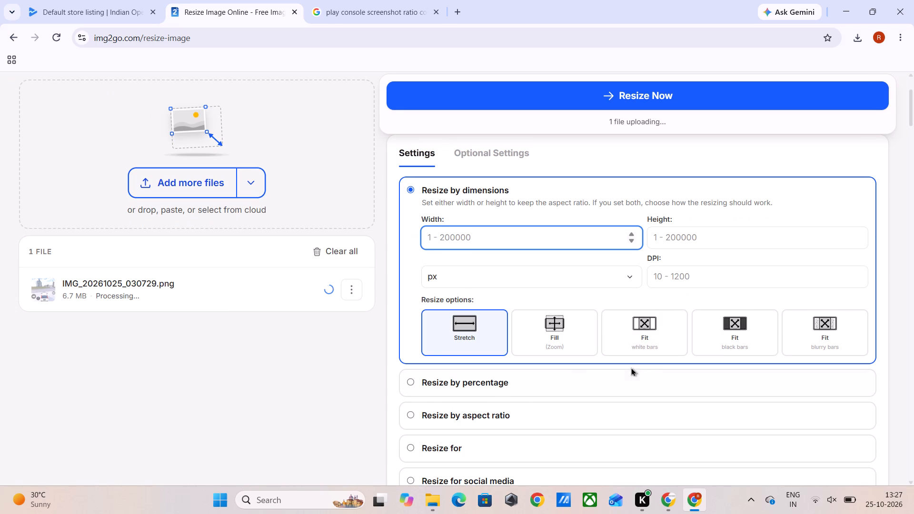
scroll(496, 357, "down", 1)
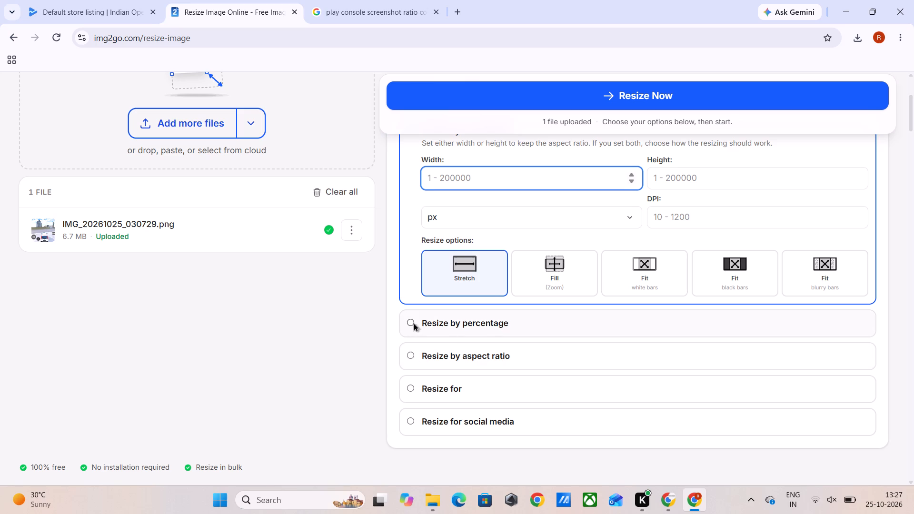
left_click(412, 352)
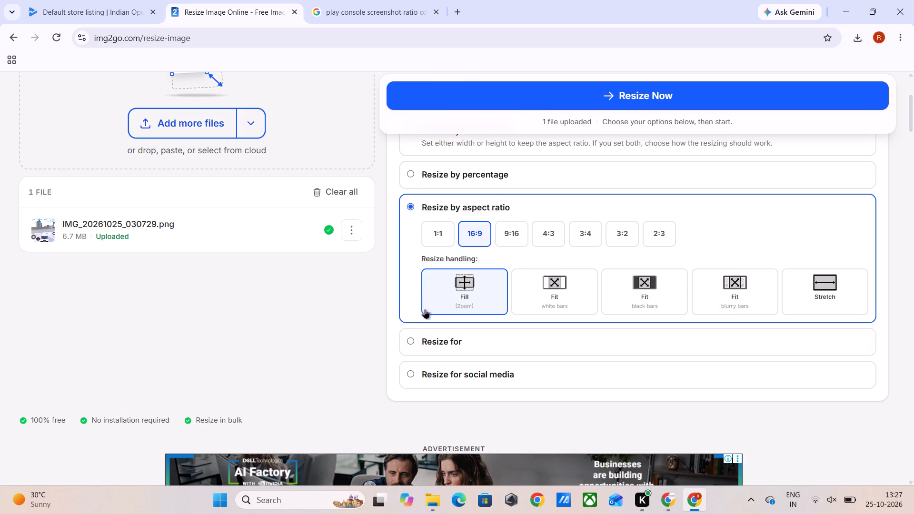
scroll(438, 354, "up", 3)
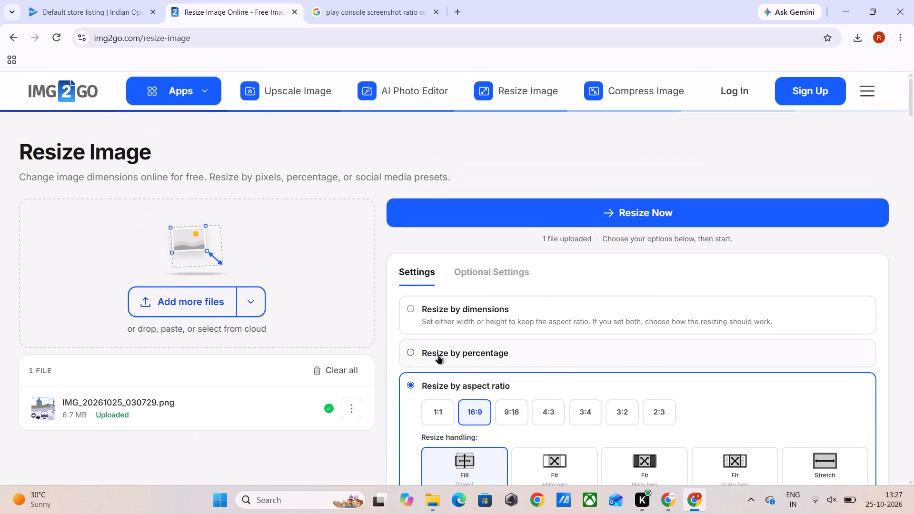
Choose resizing by dimensions for the uploaded image, with the Stretch resize option.
left_click(425, 320)
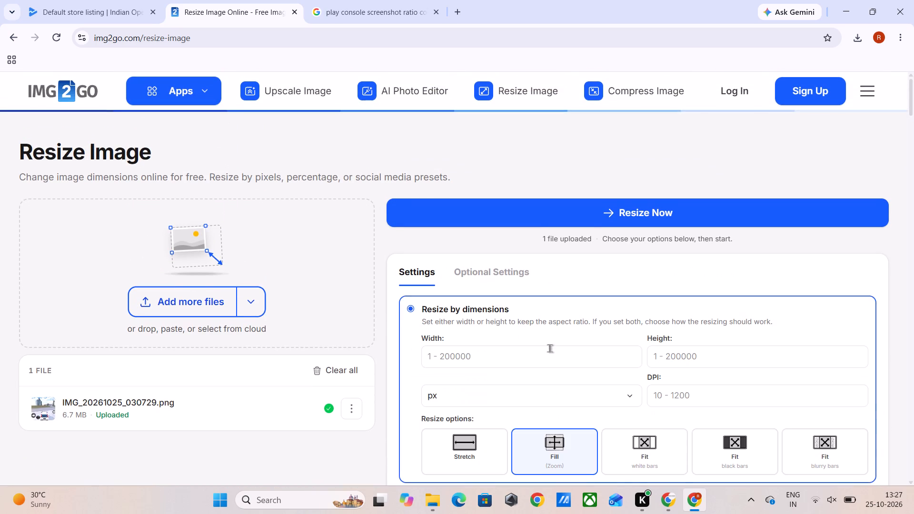
scroll(549, 348, "down", 1)
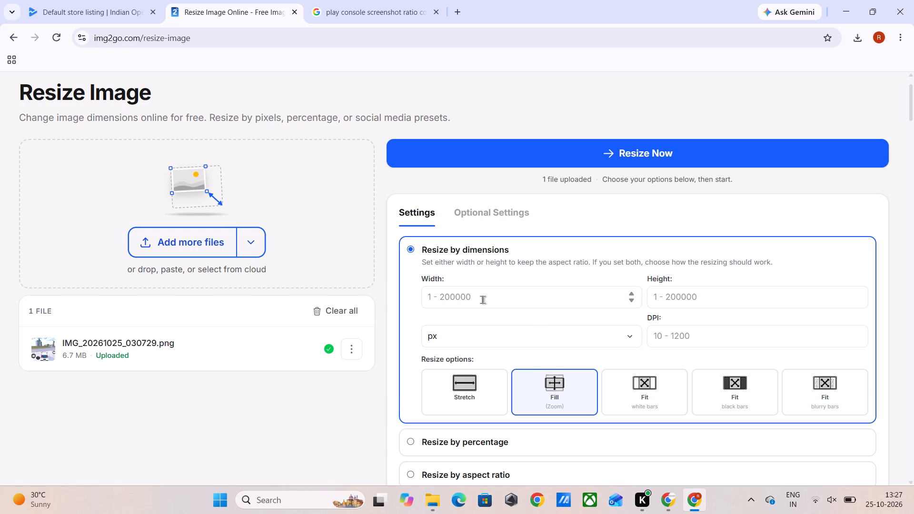
left_click(482, 299)
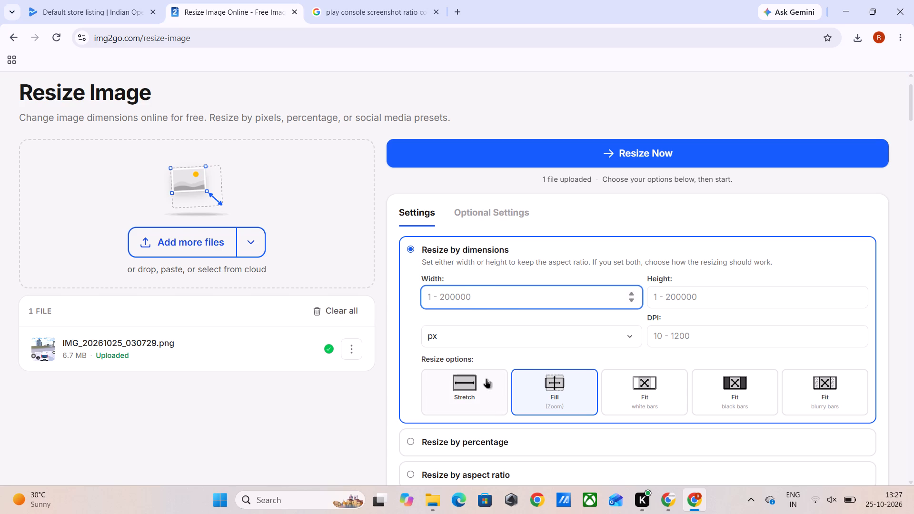
left_click(467, 385)
left_click(479, 293)
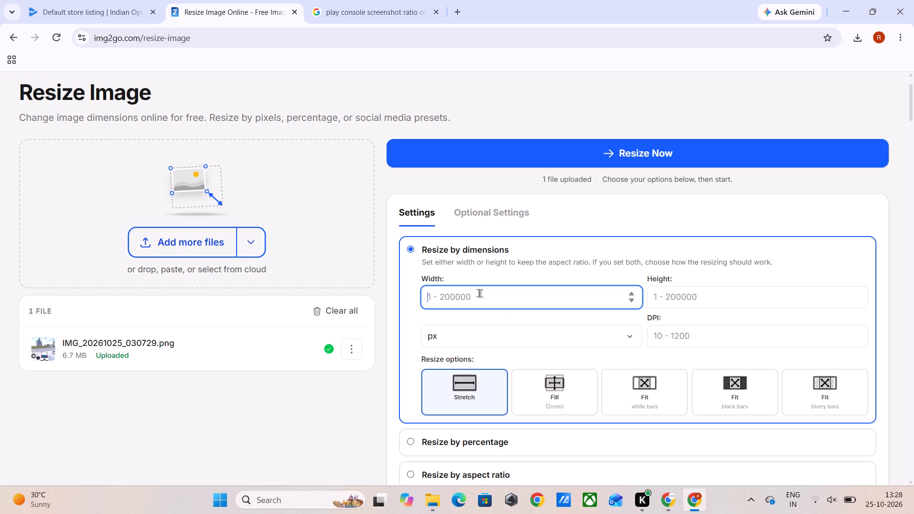
Set the resize width to 2936 px and height to 1648 px, matching the 16:9 screenshots in the Play Console asset library.
left_click(137, 0)
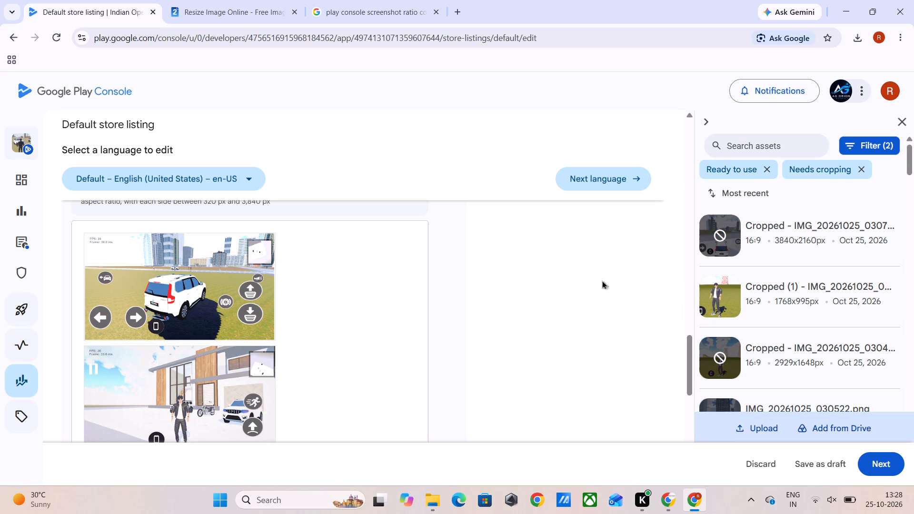
scroll(755, 279, "down", 2)
scroll(776, 326, "down", 2)
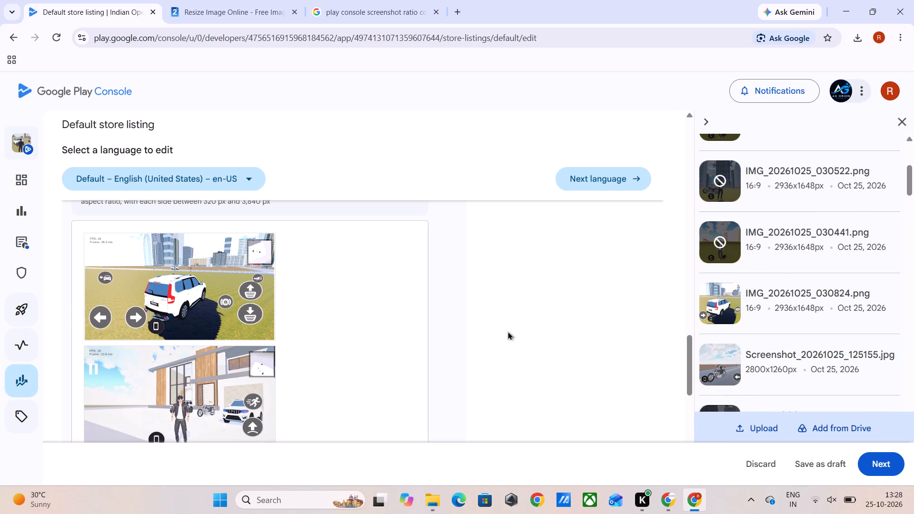
left_click(233, 0)
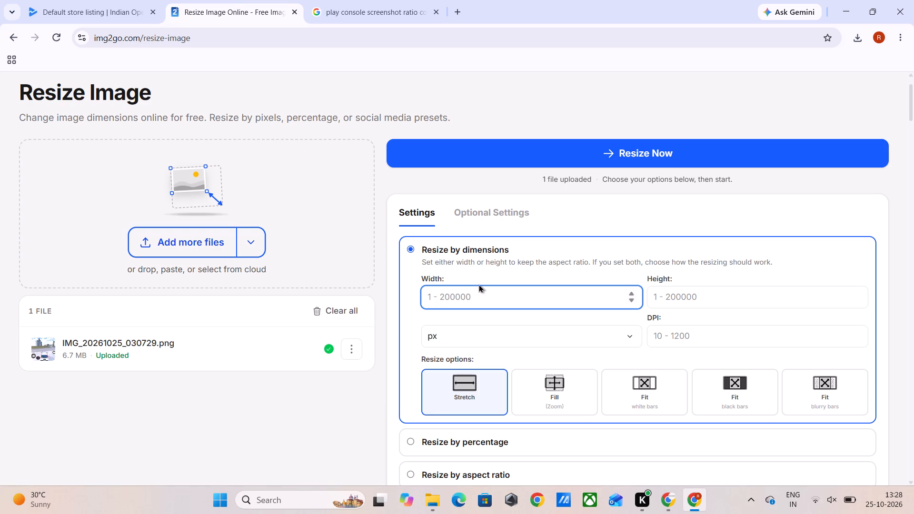
type("29")
key("3")
key("6")
left_click(726, 298)
left_click(25, 0)
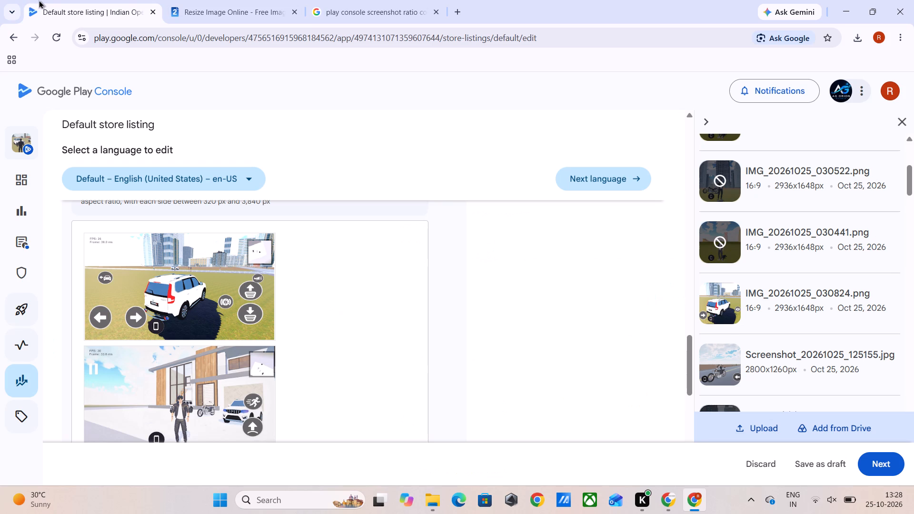
left_click(197, 0)
type("16")
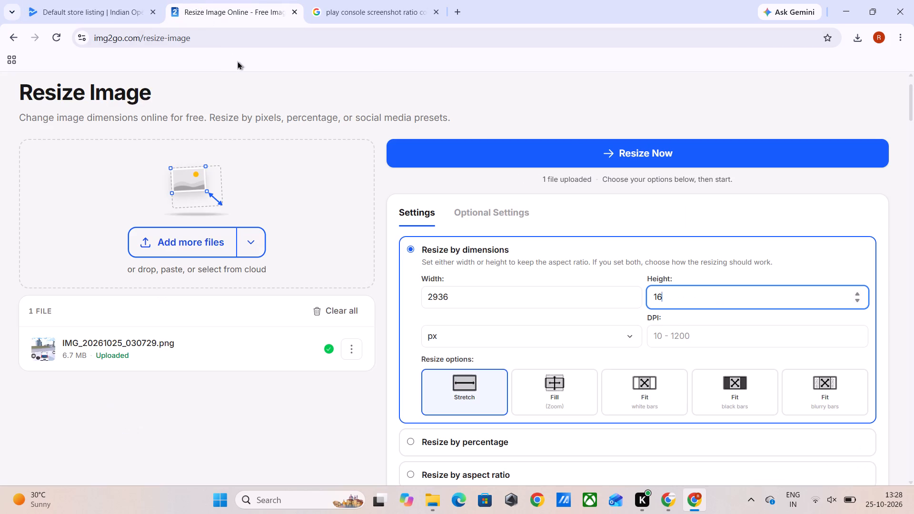
key("4")
key("8")
Start resizing IMG_20261025_030729.png with the entered dimensions.
scroll(649, 275, "down", 3)
scroll(648, 278, "up", 3)
left_click(605, 160)
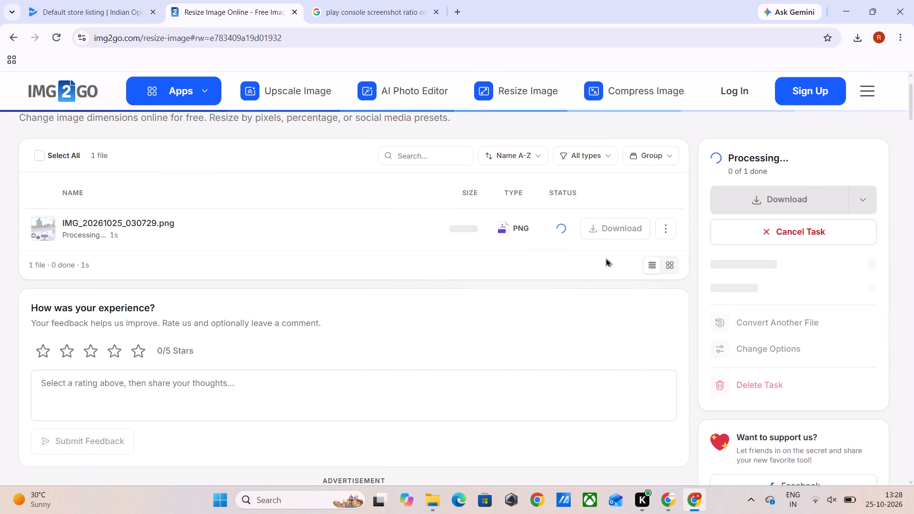
scroll(606, 258, "up", 1)
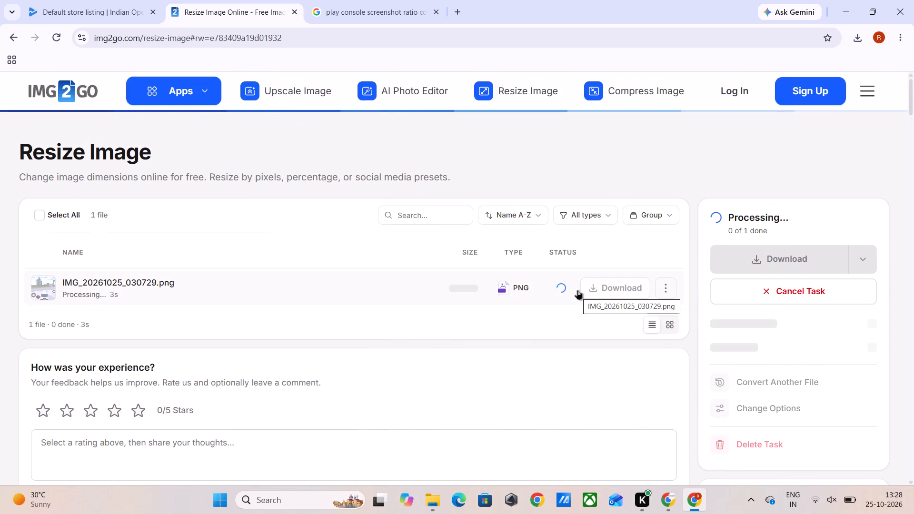
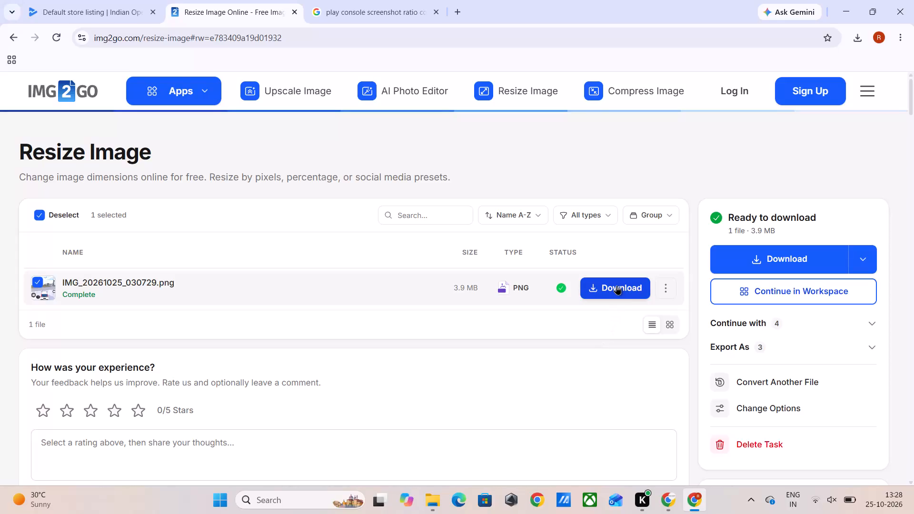
Download the resized IMG_20261025_030729.png and open the downloaded file in Photos to check it.
left_click(616, 285)
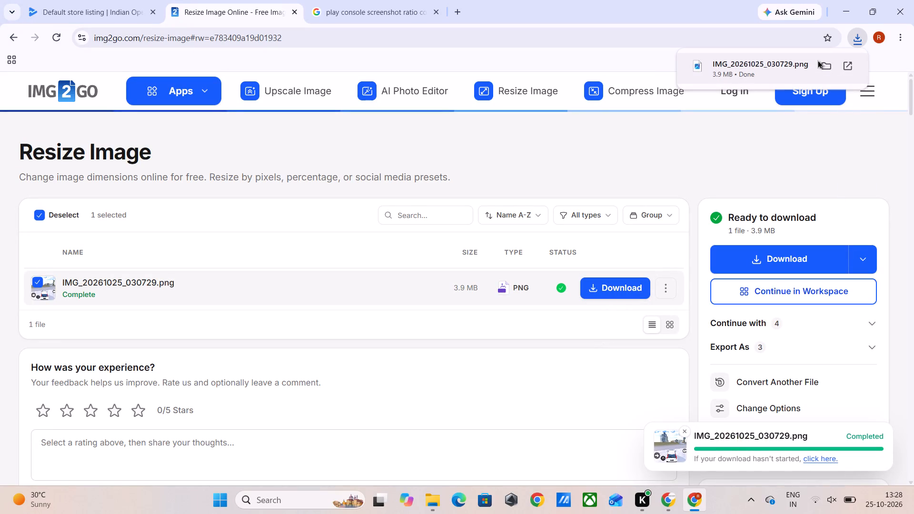
left_click(776, 78)
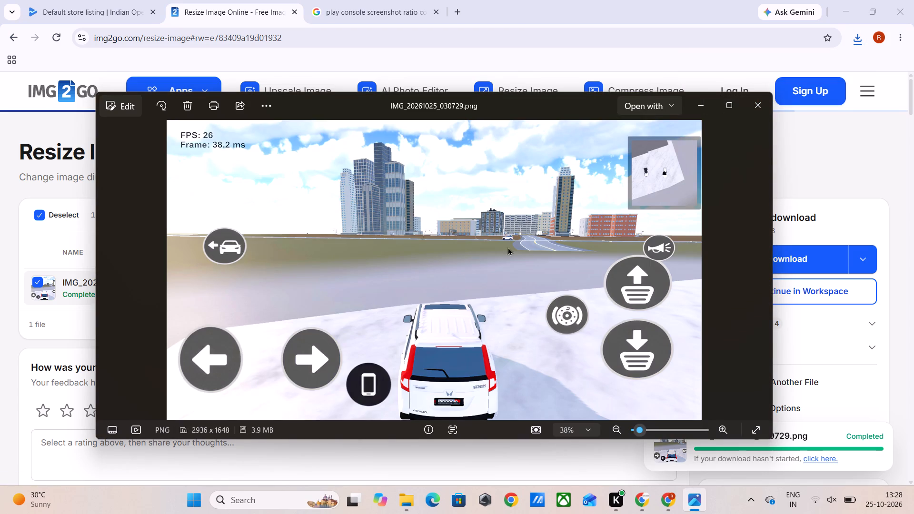
left_click(762, 105)
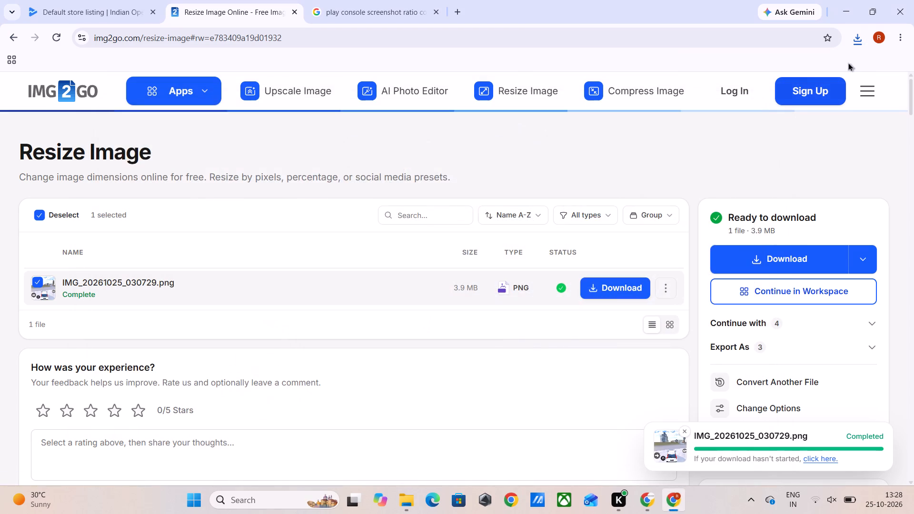
Upload the newly downloaded IMG_20261025_030729.png from the recent downloads into the Play Console asset library of the default store listing.
left_click(858, 38)
left_click_drag(730, 93, 722, 349)
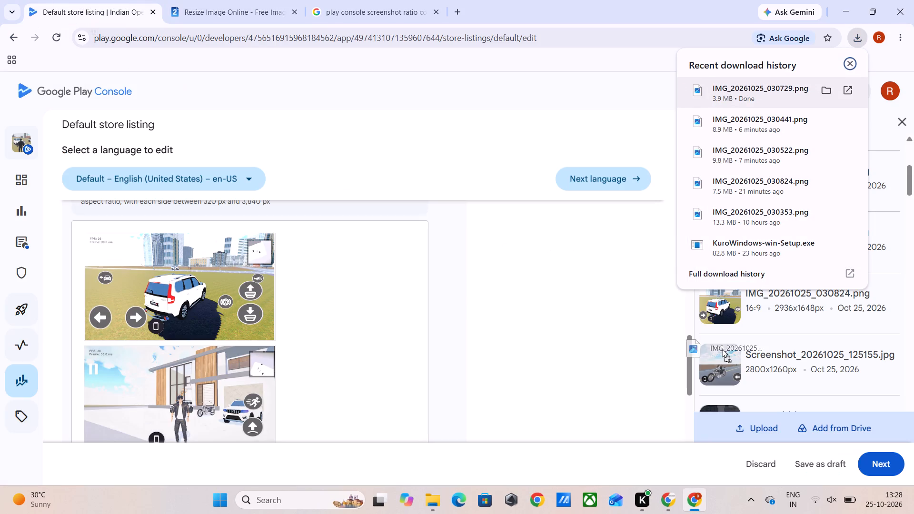
left_click_drag(722, 349, 780, 369)
left_click(849, 60)
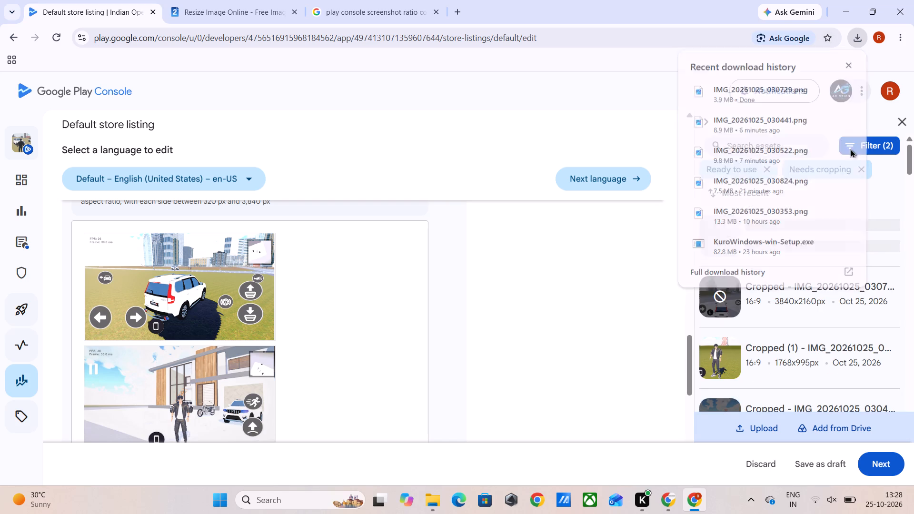
scroll(825, 297, "up", 3)
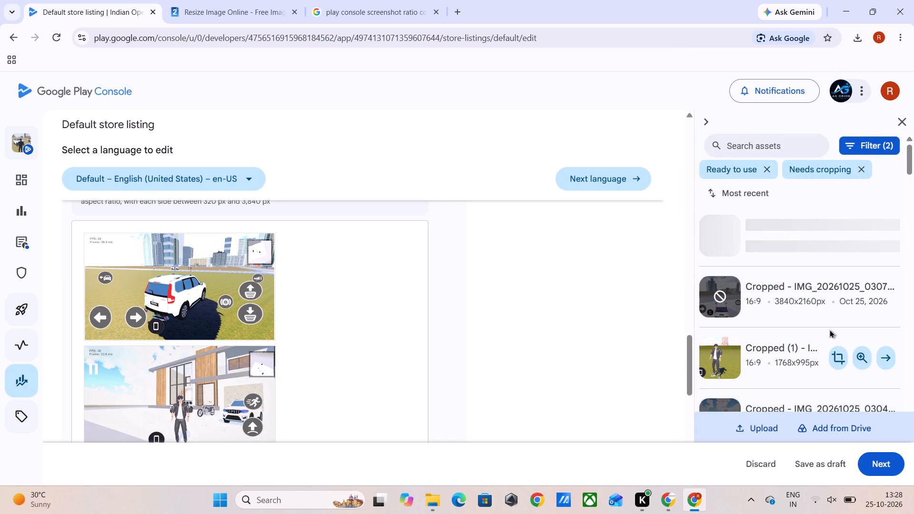
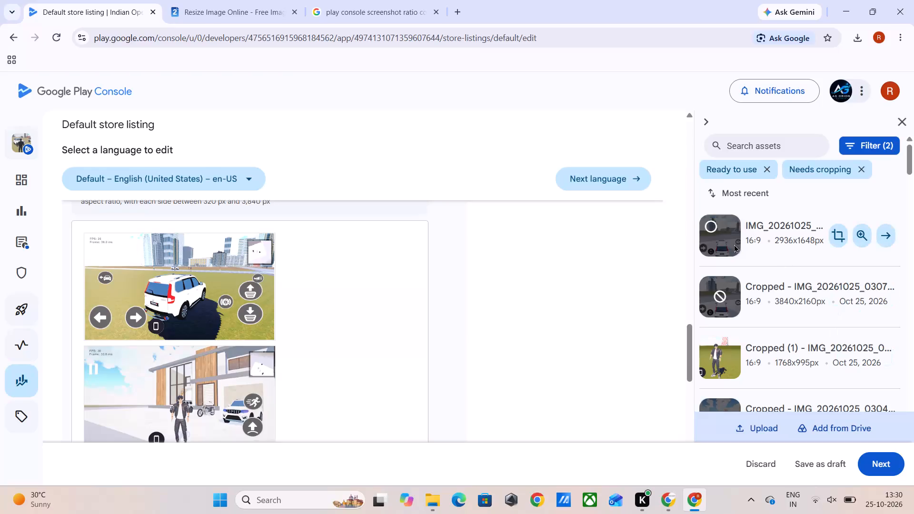
Add the 2936x1648px IMG_20261025_030729.png from the asset library to the phone screenshots of the default store listing.
left_click(726, 246)
left_click(709, 229)
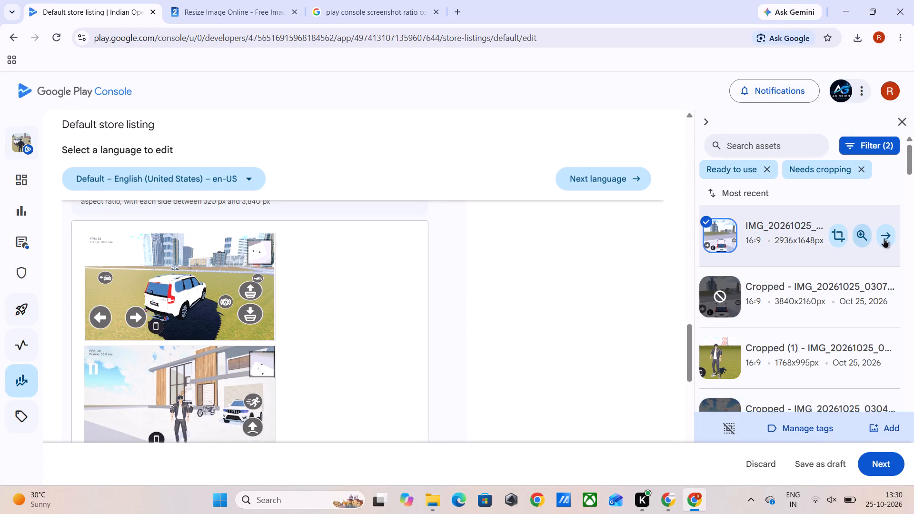
left_click(899, 423)
scroll(203, 352, "down", 4)
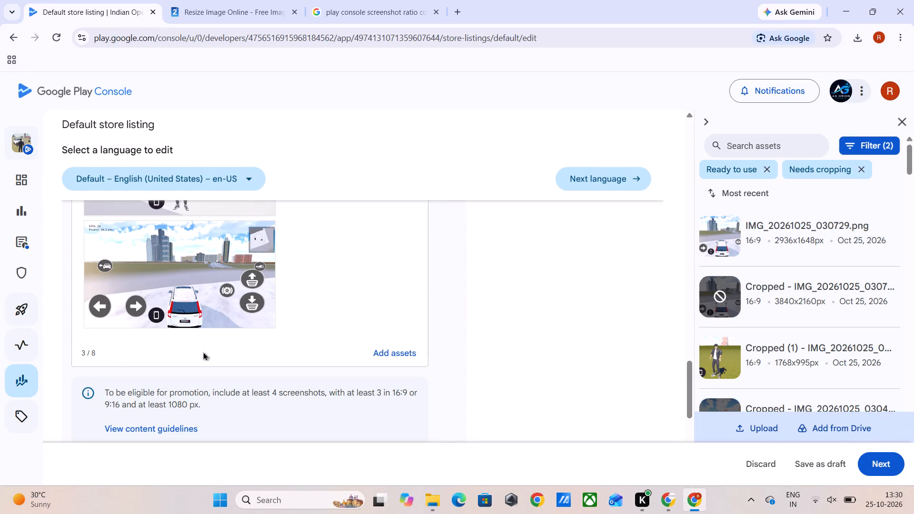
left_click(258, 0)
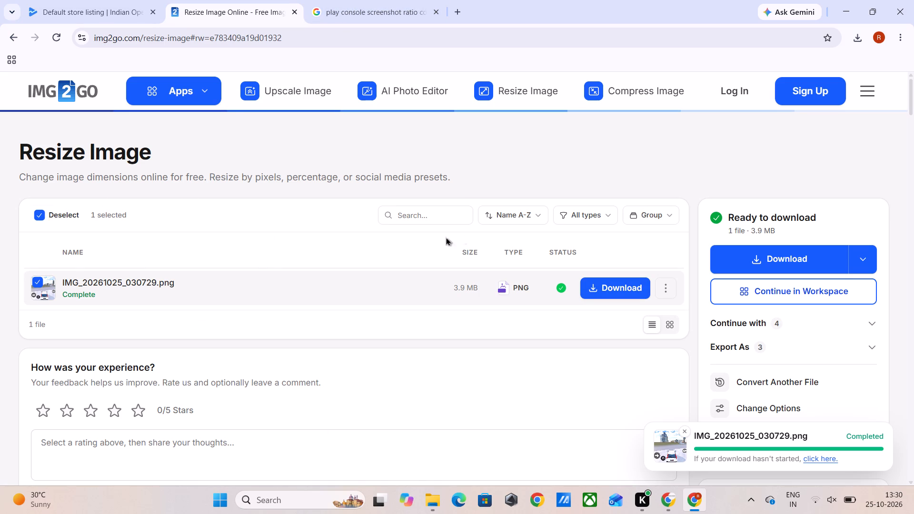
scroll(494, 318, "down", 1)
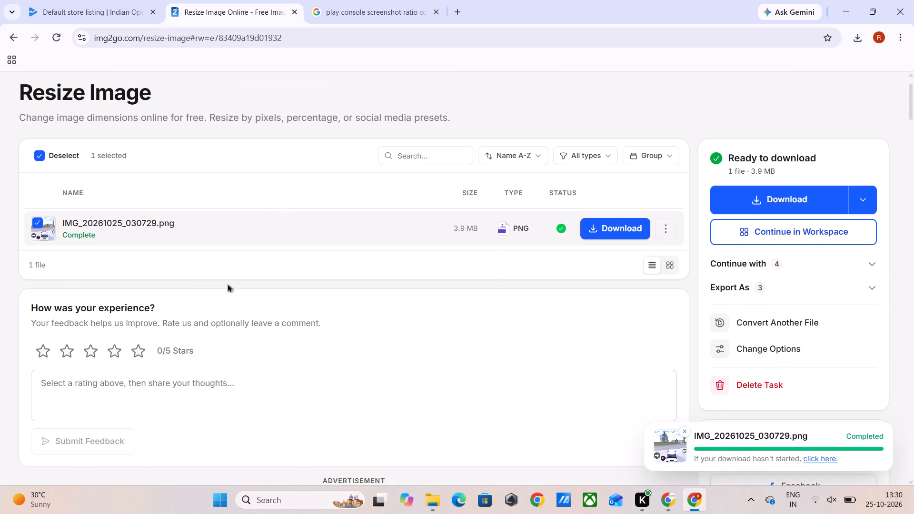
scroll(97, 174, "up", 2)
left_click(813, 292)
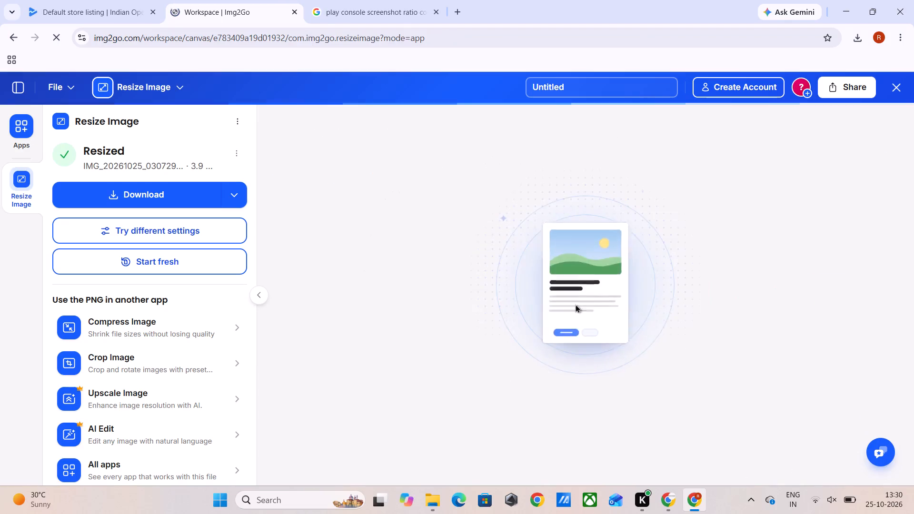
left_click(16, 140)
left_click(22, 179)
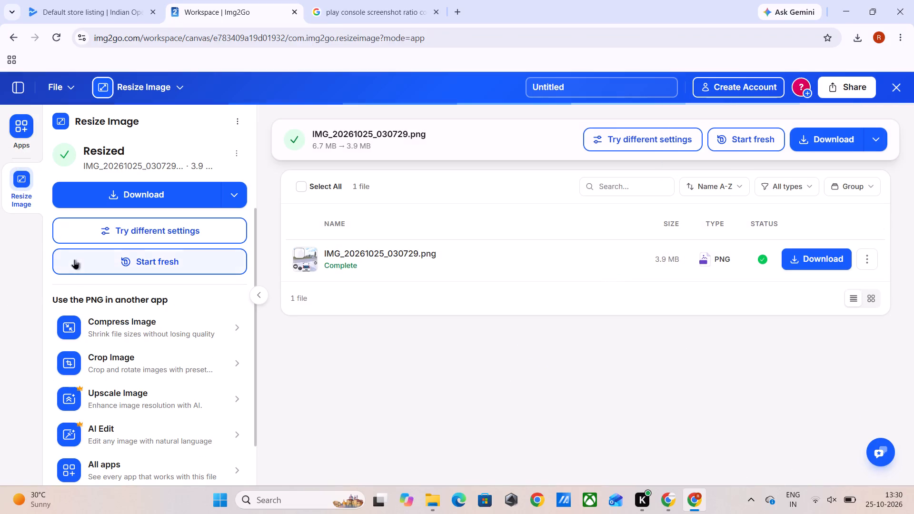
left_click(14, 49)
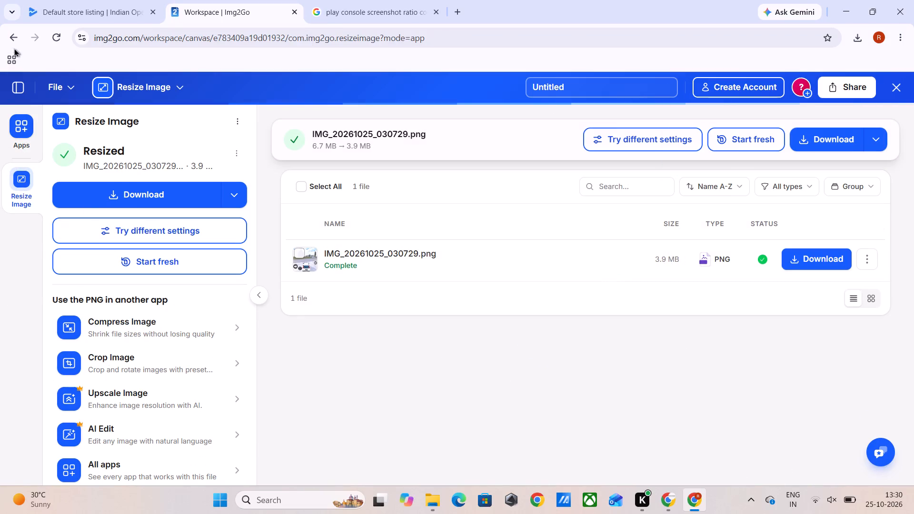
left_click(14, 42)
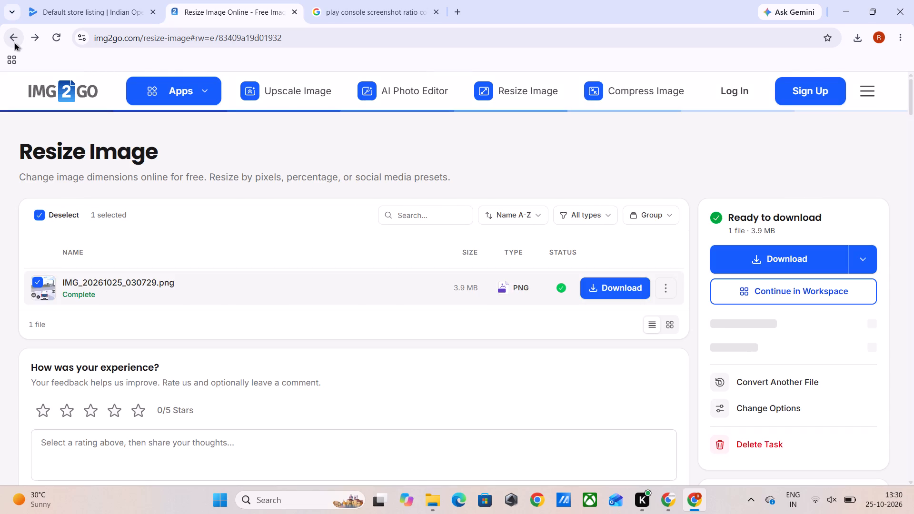
Reopen Img2Go's Resize Image tool from the search results and upload the five screenshots IMG_20261025_030353.png through IMG_20261025_030641.png.
left_click(14, 42)
left_click(198, 296)
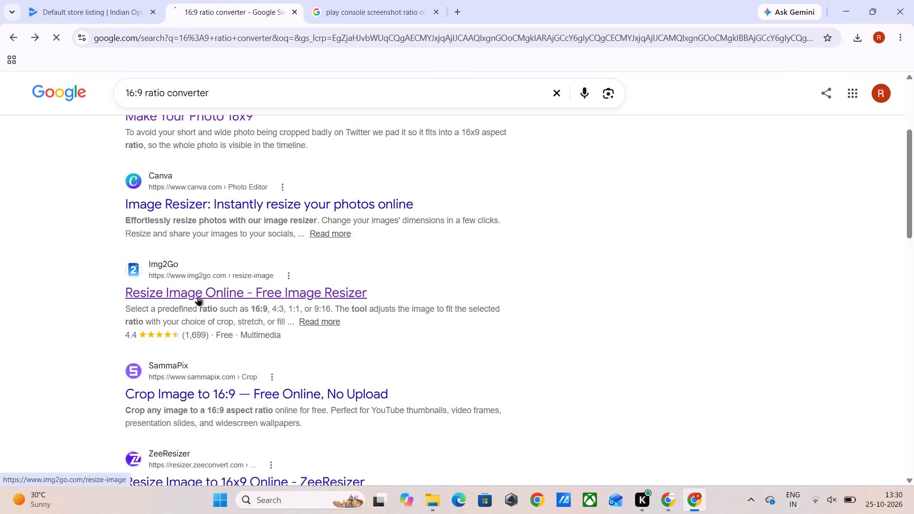
left_click(436, 344)
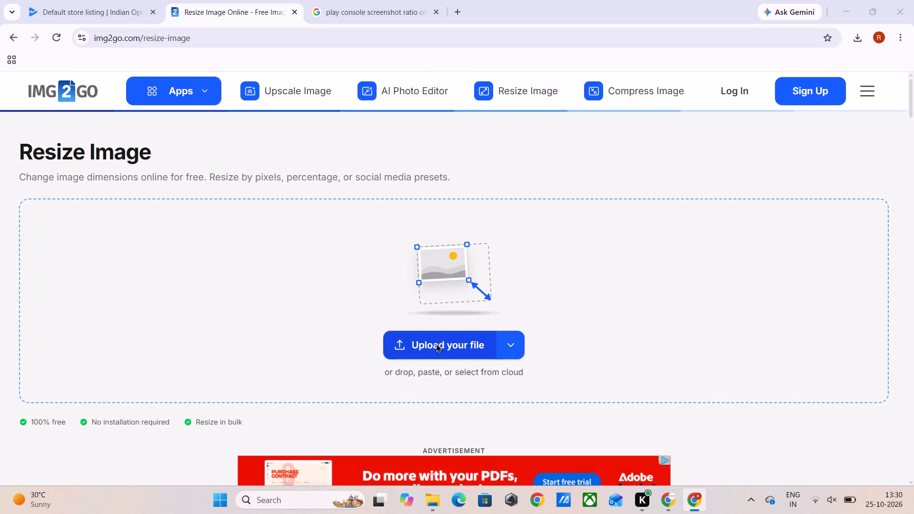
scroll(283, 250, "down", 3)
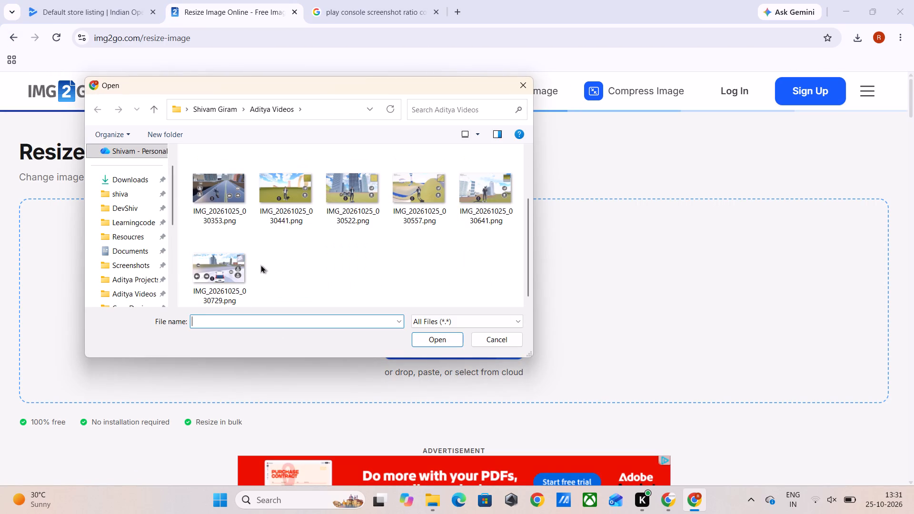
scroll(346, 277, "up", 2)
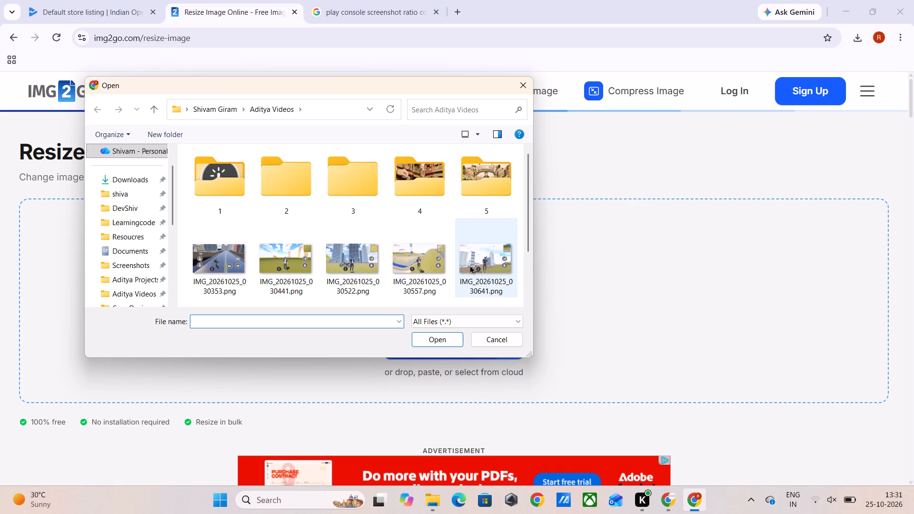
left_click(469, 265)
left_click(204, 268, "shift")
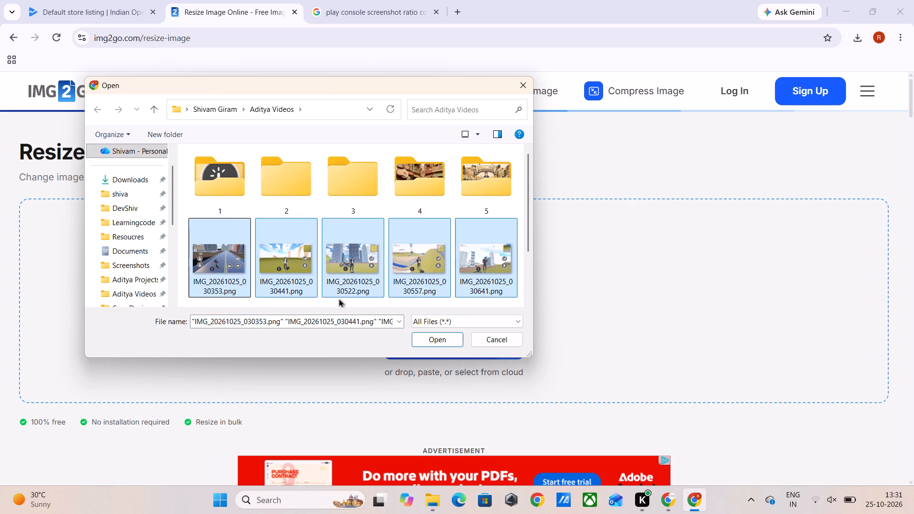
left_click(433, 338)
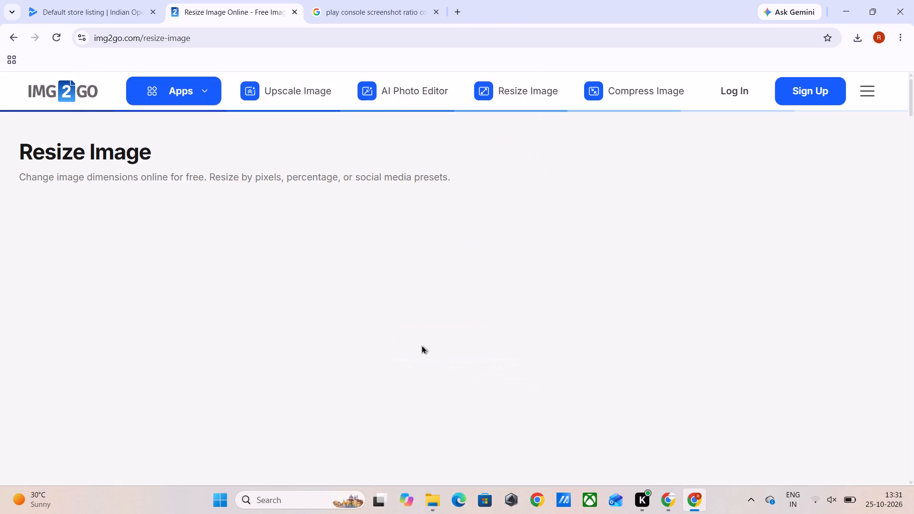
scroll(189, 363, "down", 2)
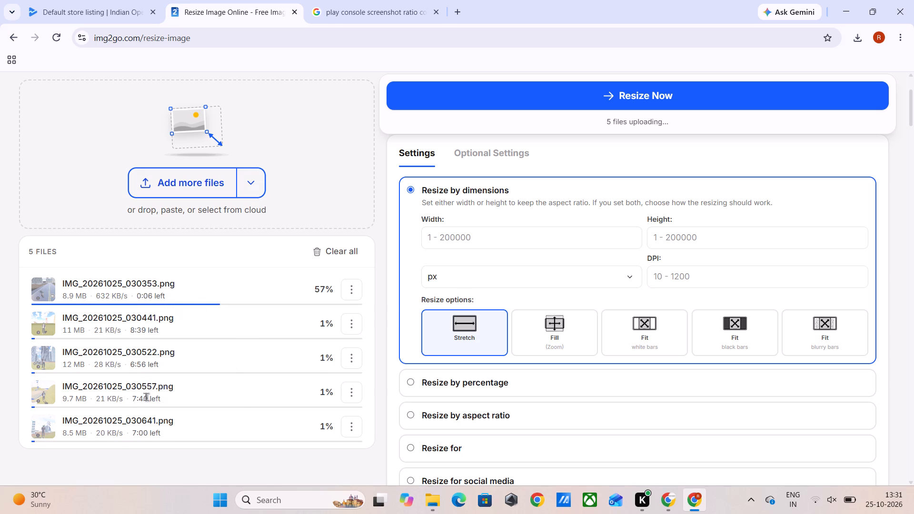
scroll(267, 399, "down", 1)
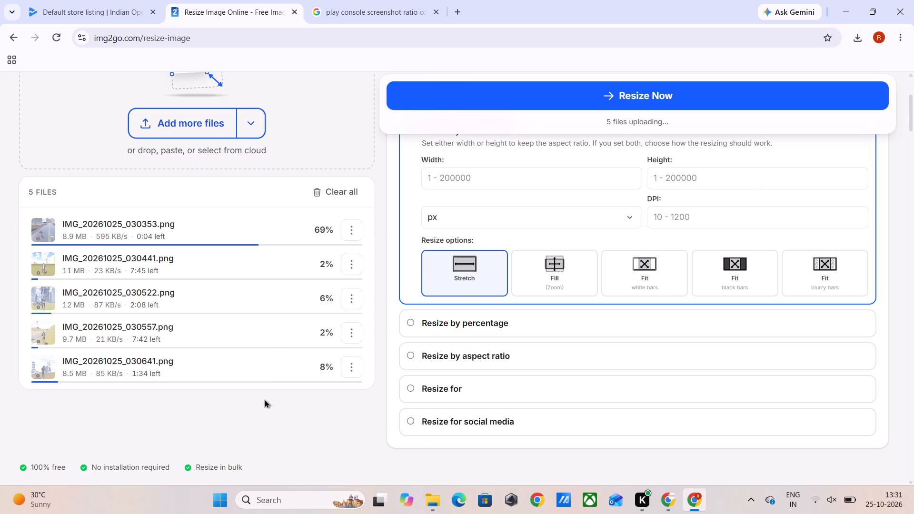
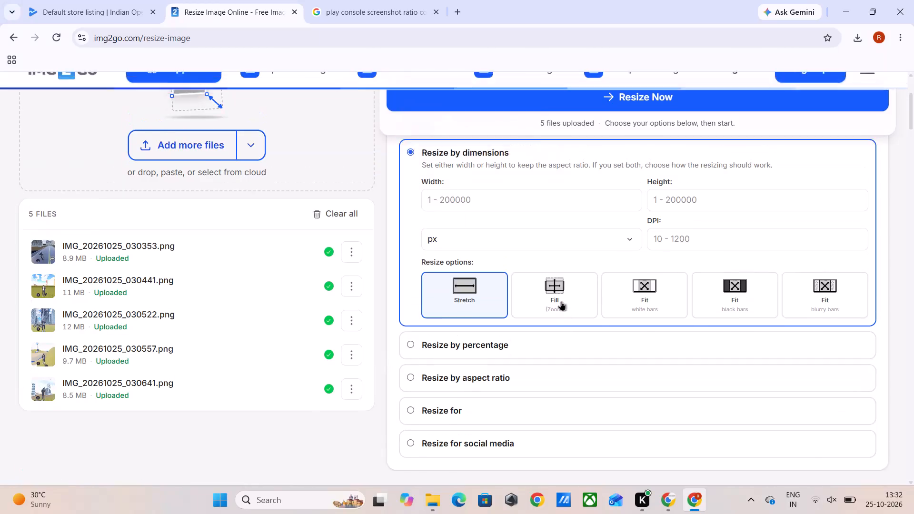
Resize the five uploaded screenshots to 2936 px wide by 1648 px high, matching the accepted image in the Play Console asset library.
scroll(516, 212, "up", 1)
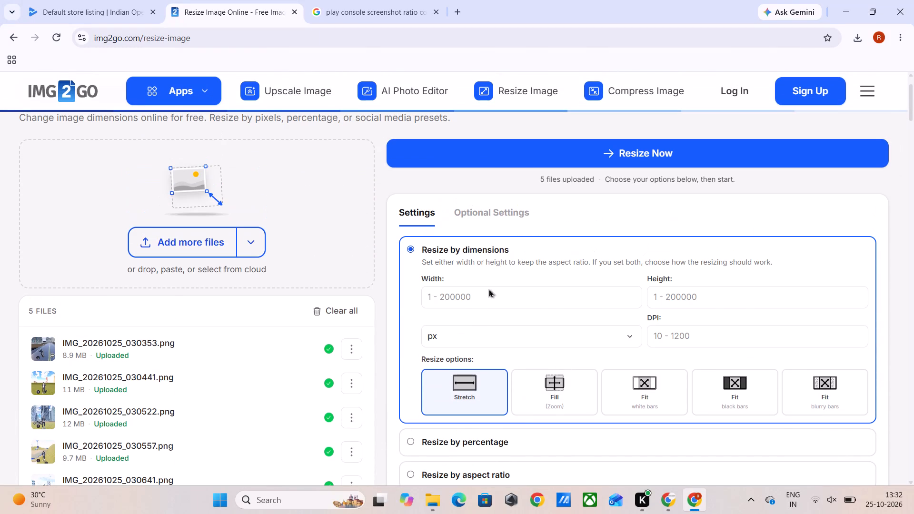
left_click(481, 310)
left_click(481, 303)
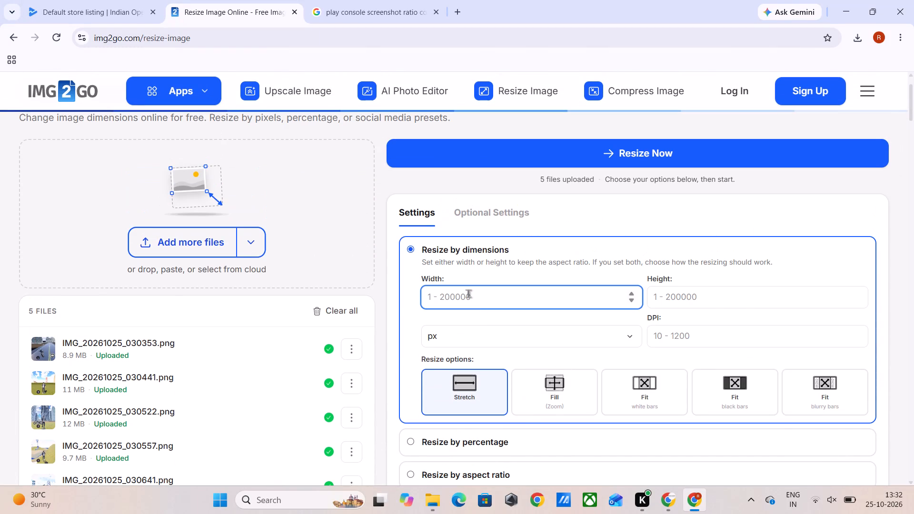
left_click(104, 0)
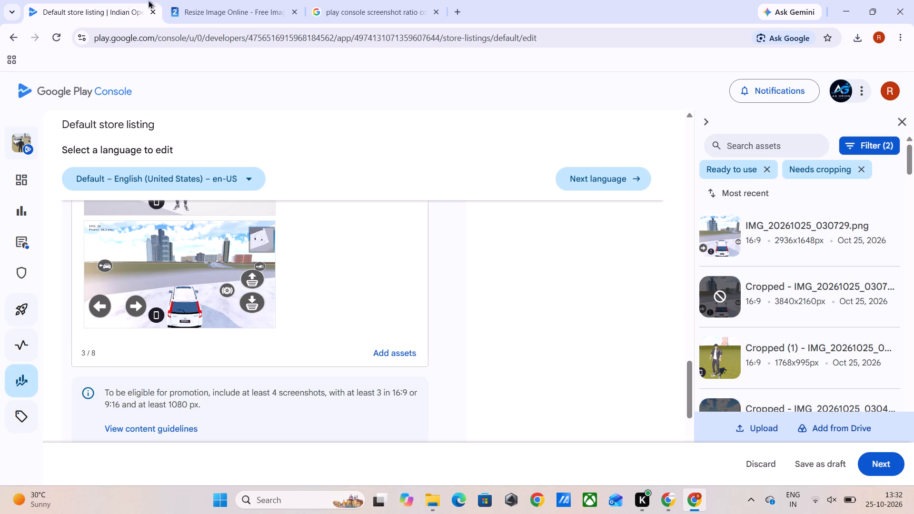
left_click(184, 0)
key("2")
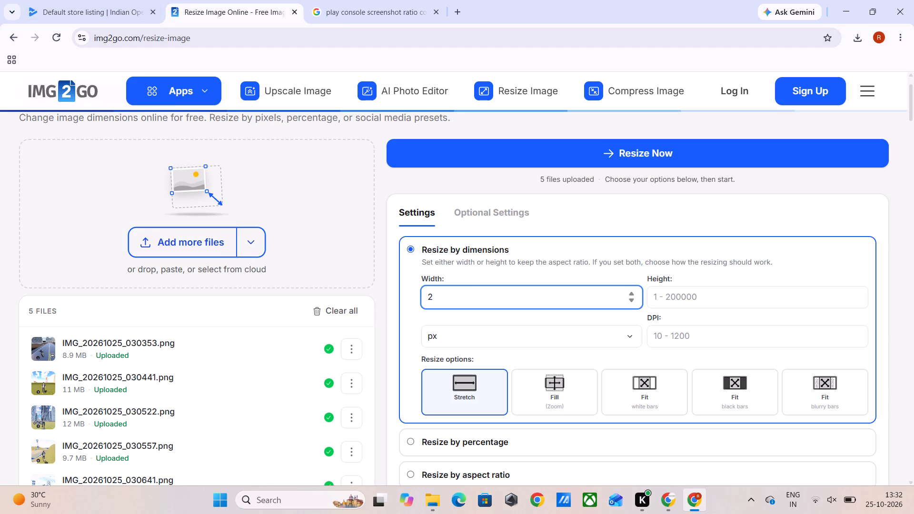
key("9")
type("36")
left_click(68, 0)
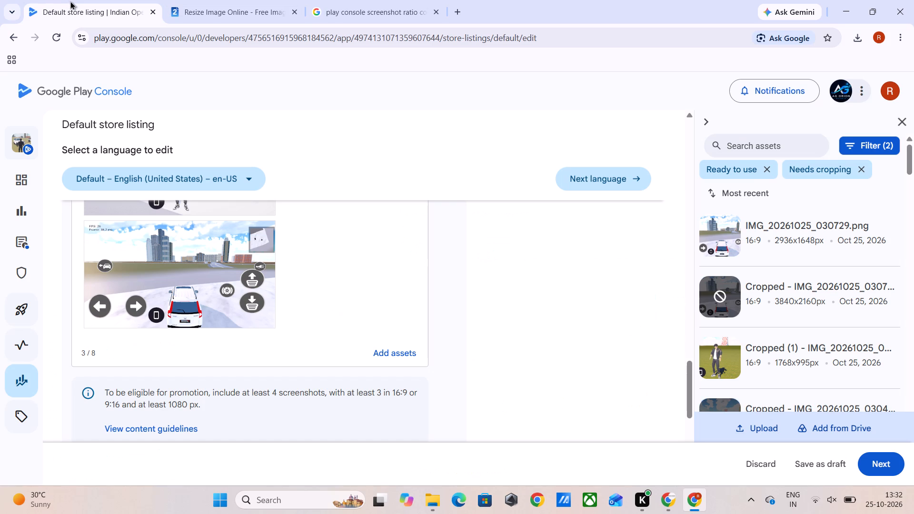
left_click(238, 8)
key("1")
type("64")
key("8")
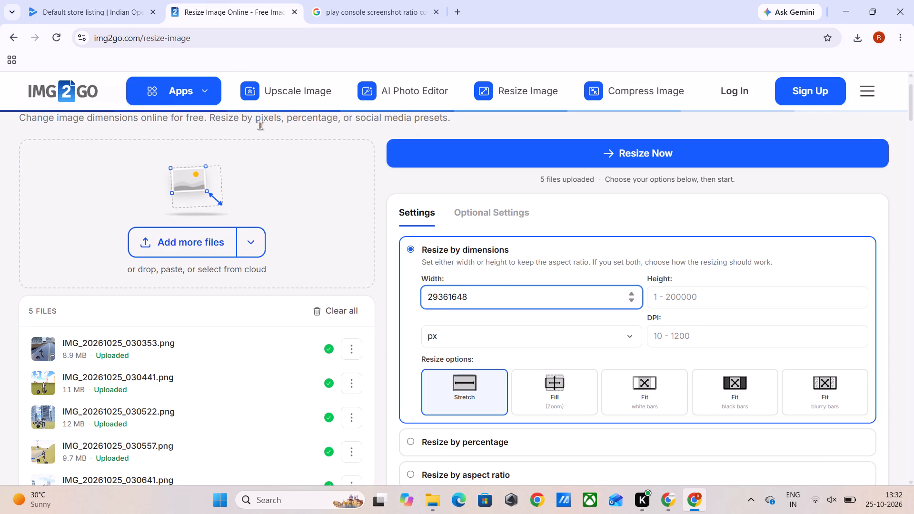
key("BackSpace")
key("BackSpace")
key("BackSpace")
key("BackSpace")
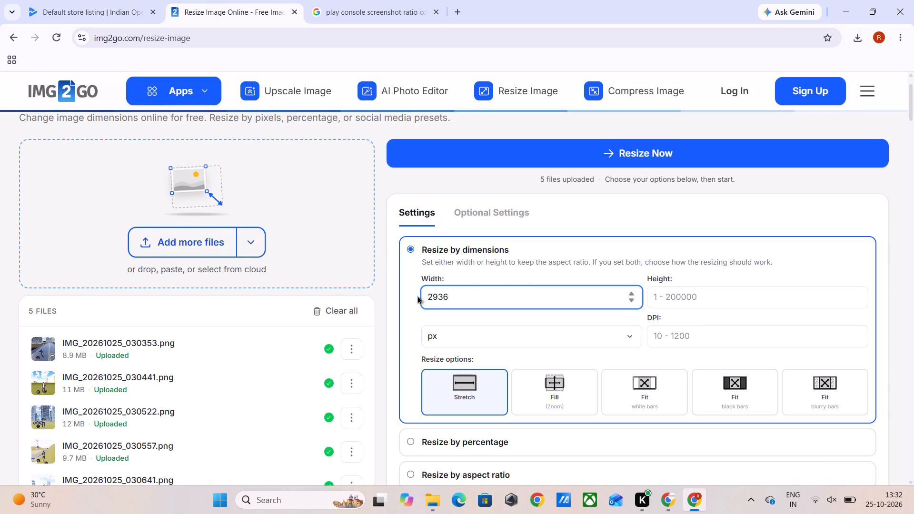
left_click(686, 296)
key("1")
key("6")
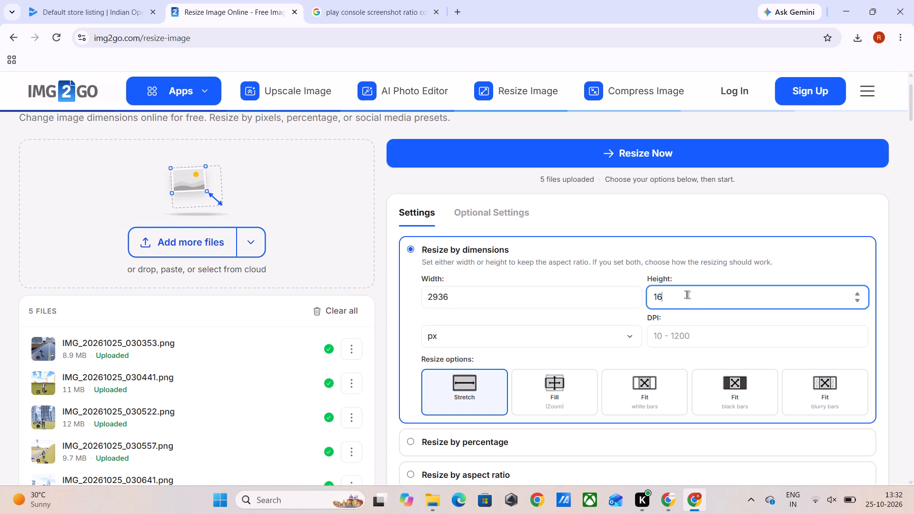
key("4")
key("8")
left_click(589, 147)
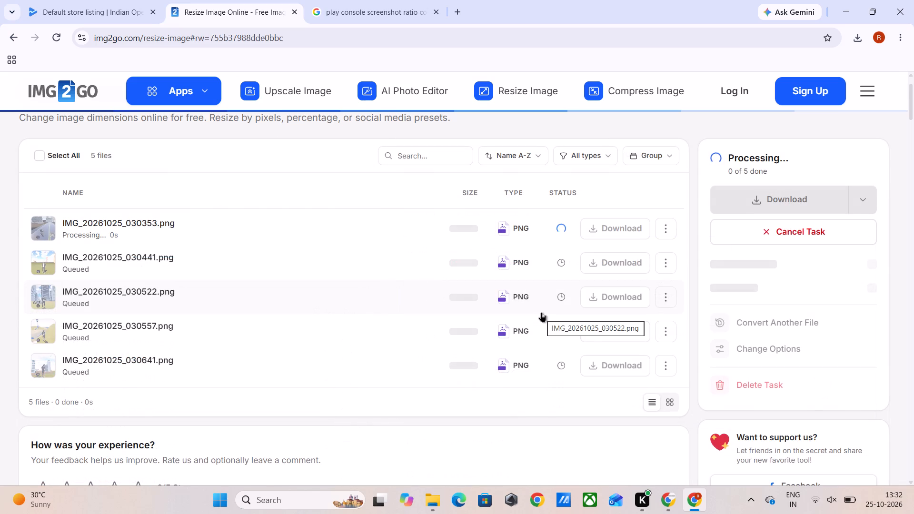
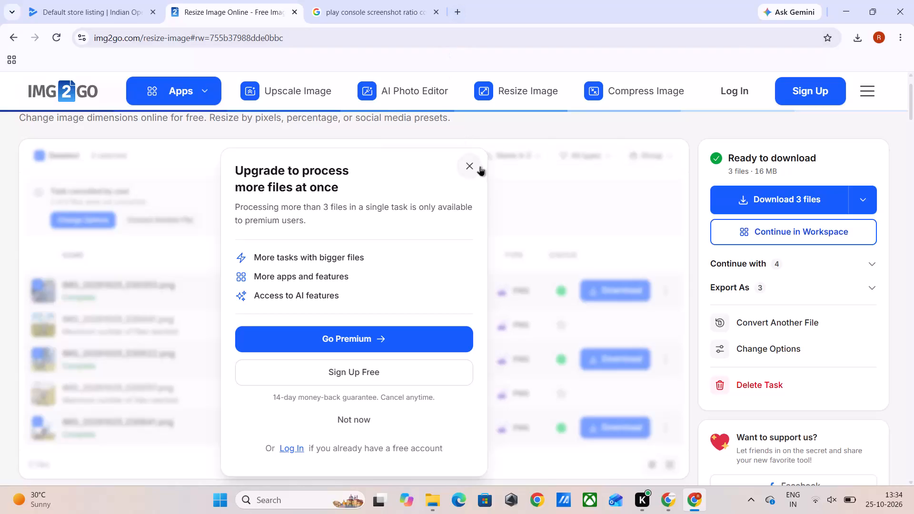
Dismiss the premium upgrade offer and download the three resized screenshots IMG_20261025_030353.png, IMG_20261025_030522.png and IMG_20261025_030641.png individually.
left_click(468, 160)
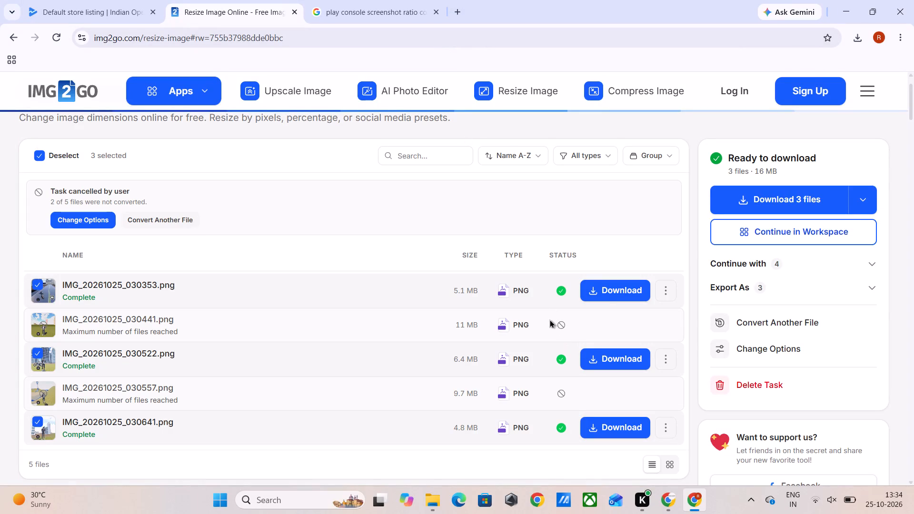
left_click(610, 292)
left_click(611, 364)
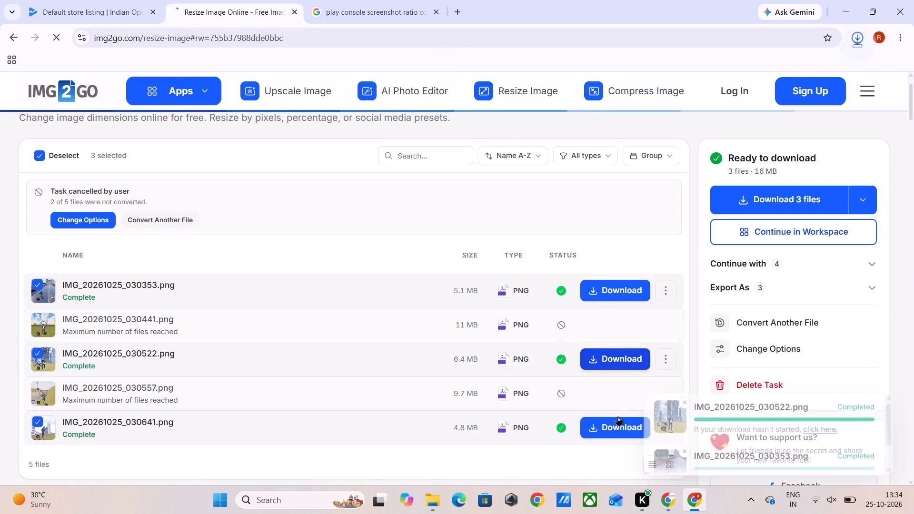
left_click(619, 431)
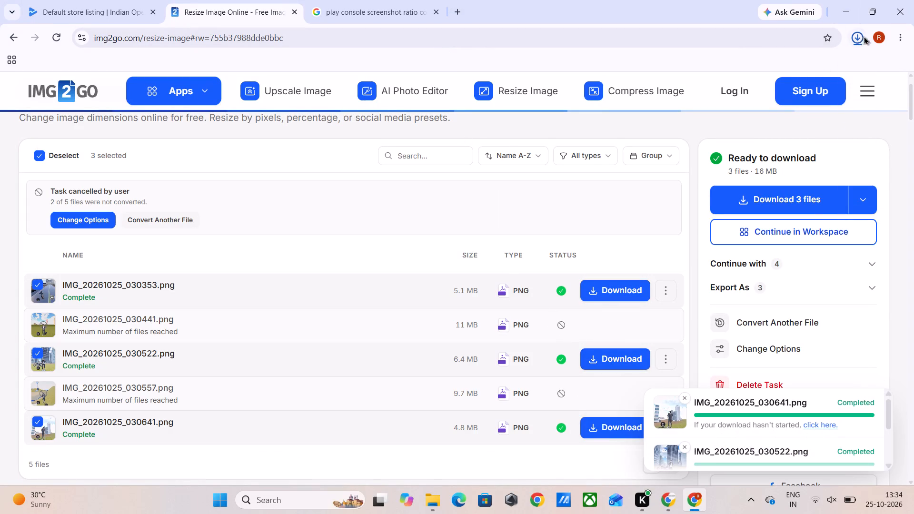
Open the newly downloaded IMG_20261025_030353 (1).png to view it, and close the viewer.
left_click(856, 36)
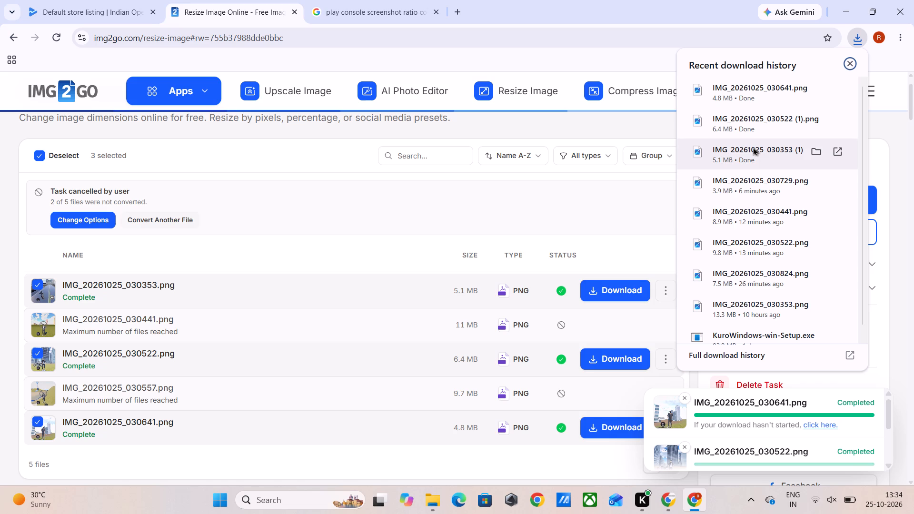
left_click(753, 147, "ctrl")
left_click(749, 131, "ctrl")
left_click(754, 110)
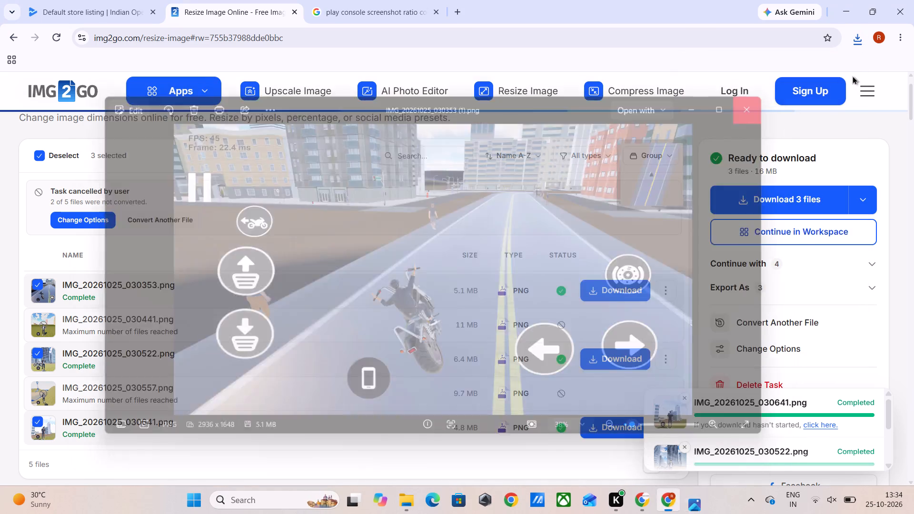
Switch to the Play Console store listing and upload the three newly downloaded resized screenshots to the asset library.
left_click(854, 33)
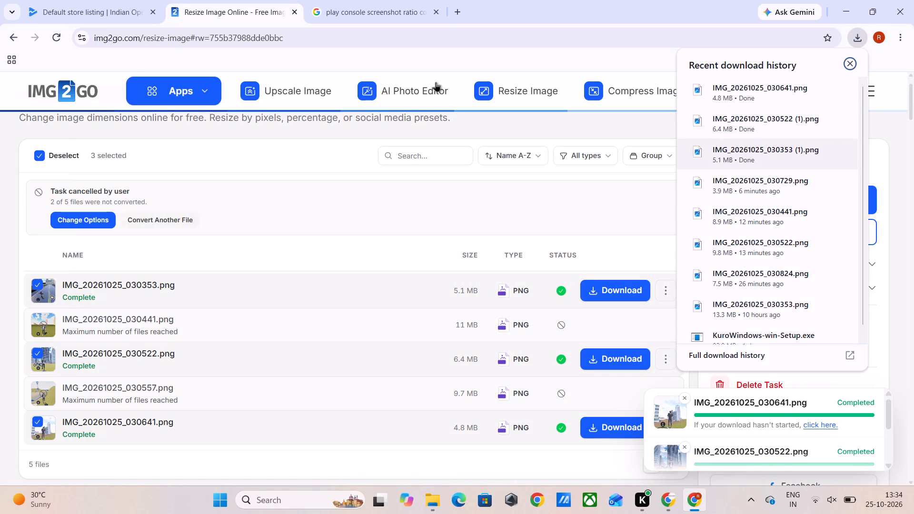
left_click(144, 0)
left_click(859, 40)
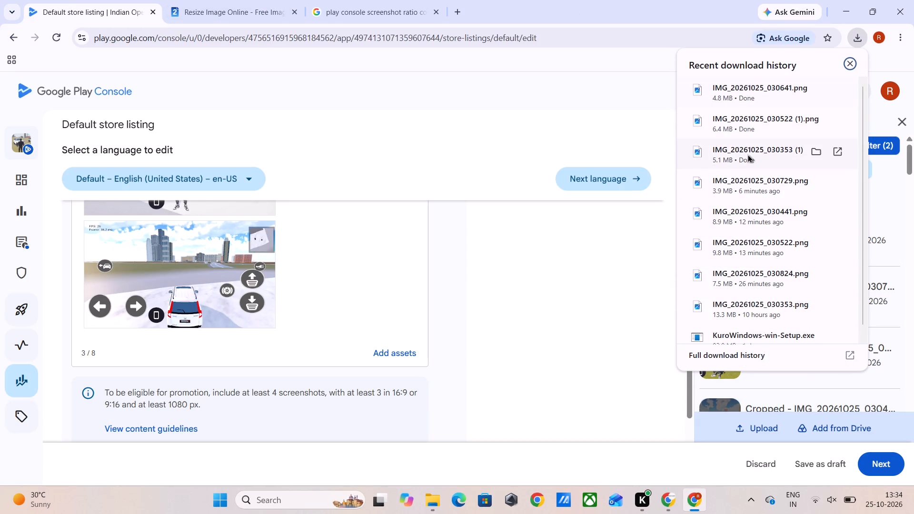
left_click_drag(747, 149, 886, 269)
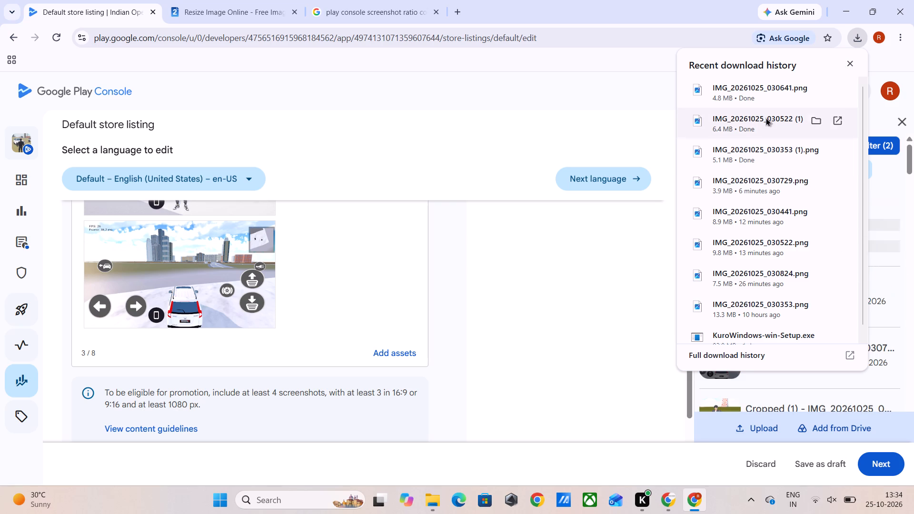
left_click_drag(765, 118, 889, 278)
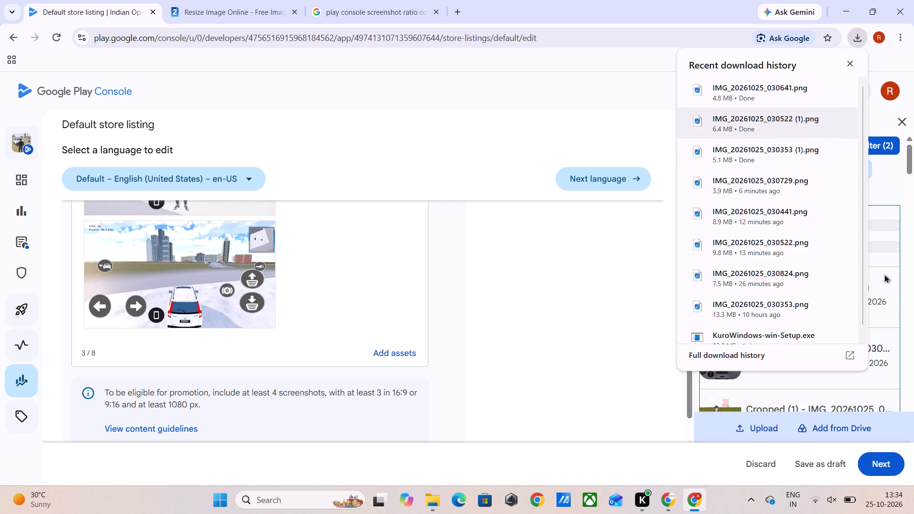
left_click_drag(746, 95, 886, 239)
left_click(542, 99)
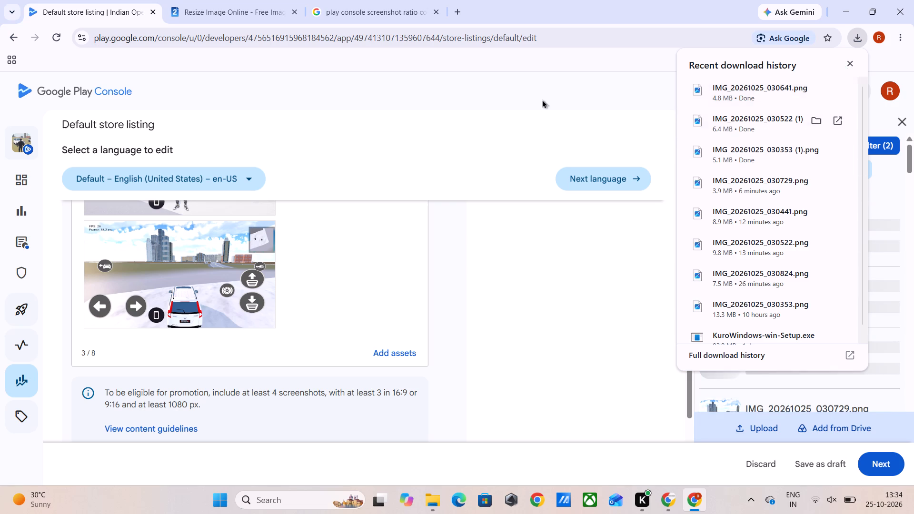
scroll(300, 345, "up", 2)
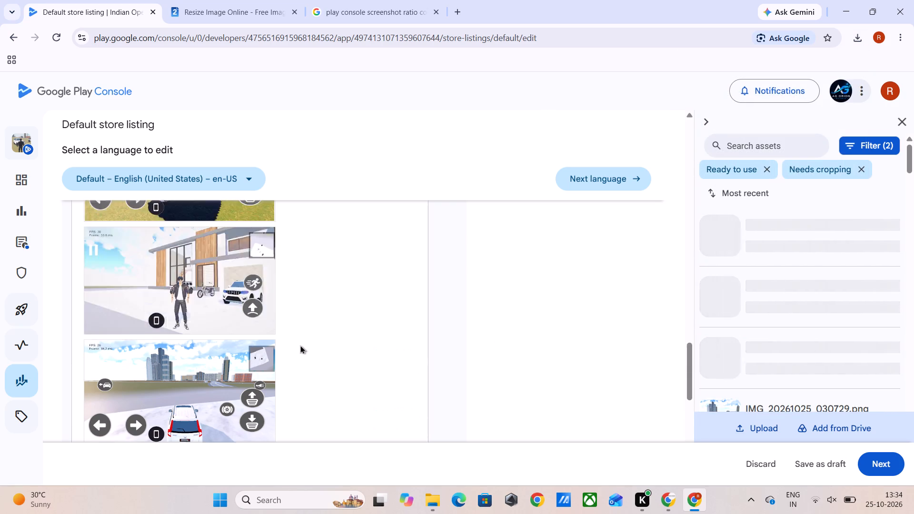
scroll(300, 345, "up", 1)
scroll(300, 345, "down", 3)
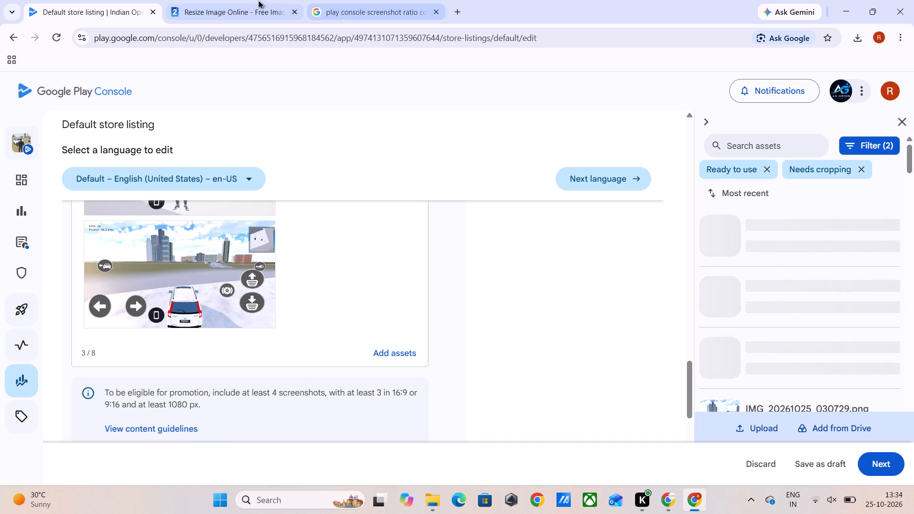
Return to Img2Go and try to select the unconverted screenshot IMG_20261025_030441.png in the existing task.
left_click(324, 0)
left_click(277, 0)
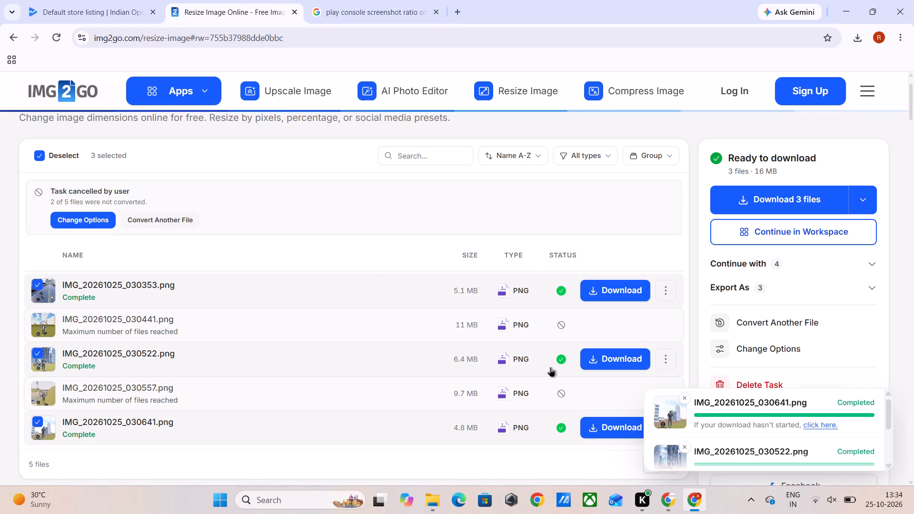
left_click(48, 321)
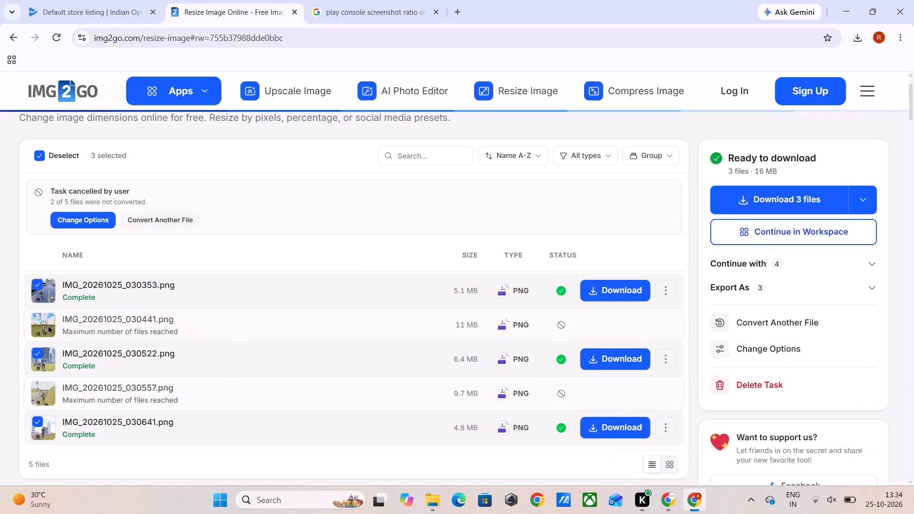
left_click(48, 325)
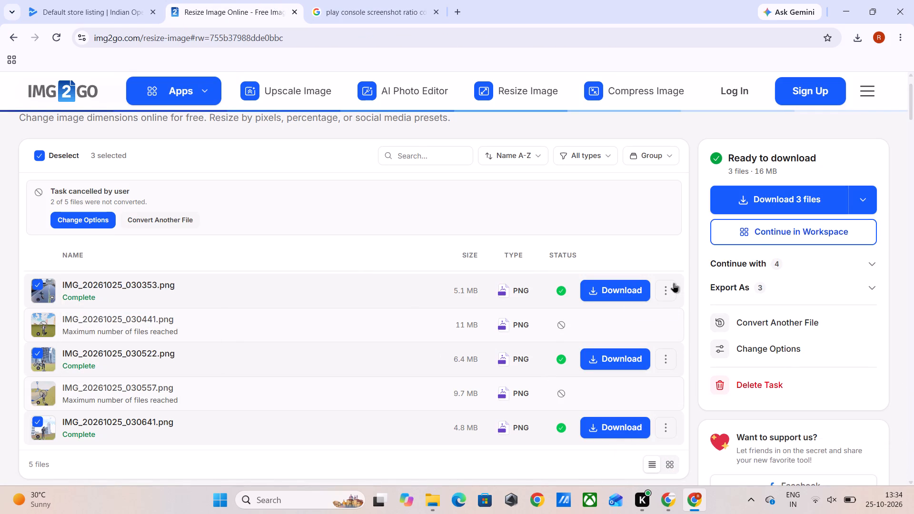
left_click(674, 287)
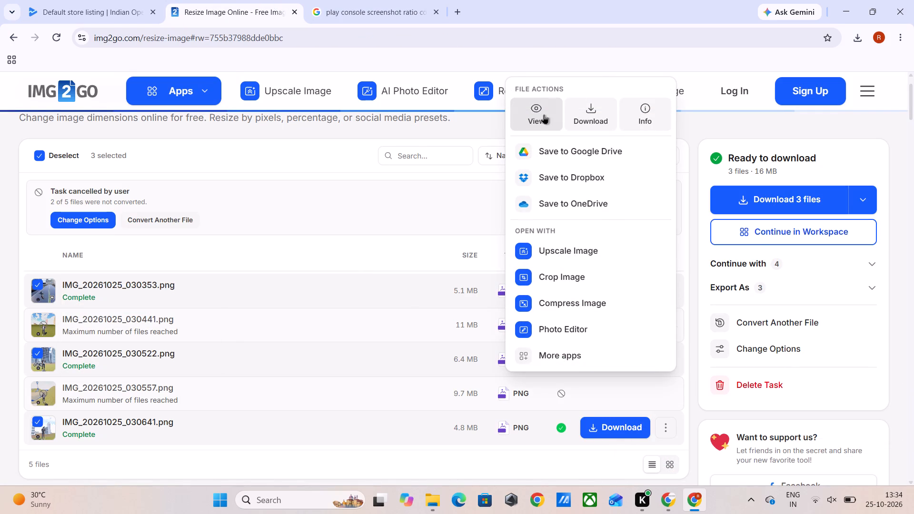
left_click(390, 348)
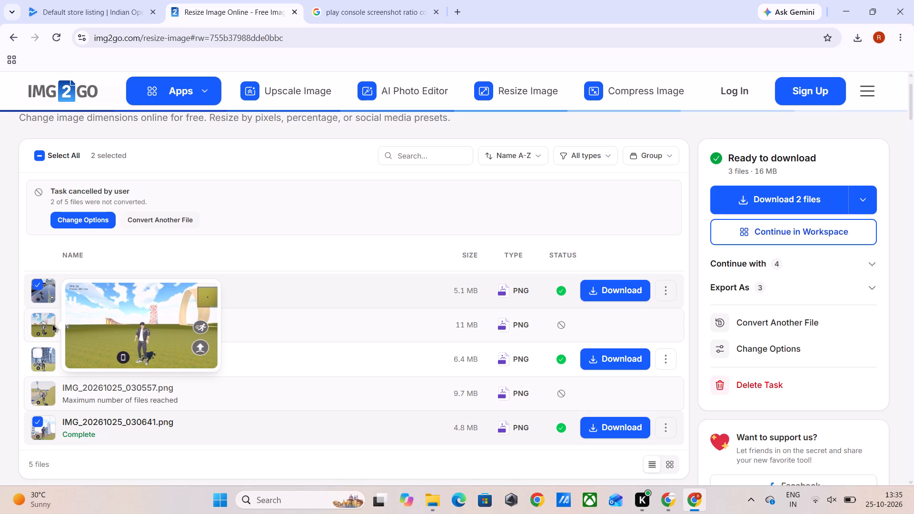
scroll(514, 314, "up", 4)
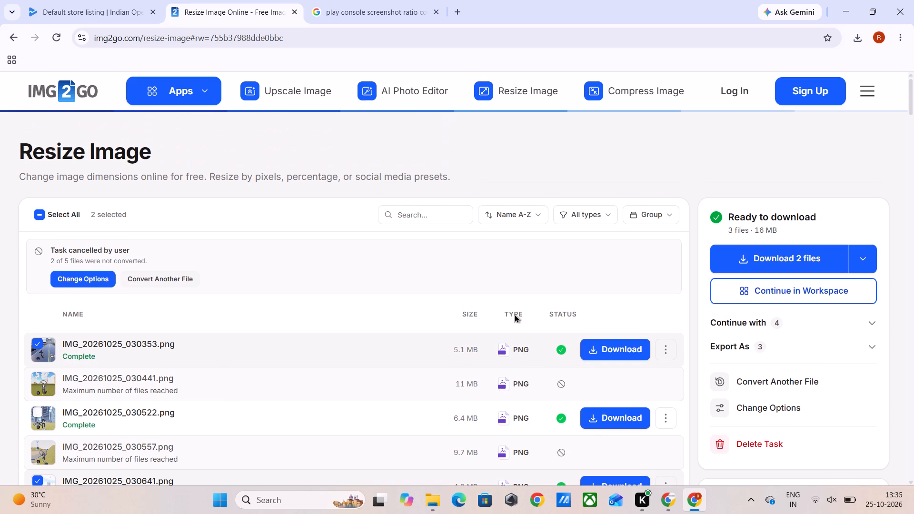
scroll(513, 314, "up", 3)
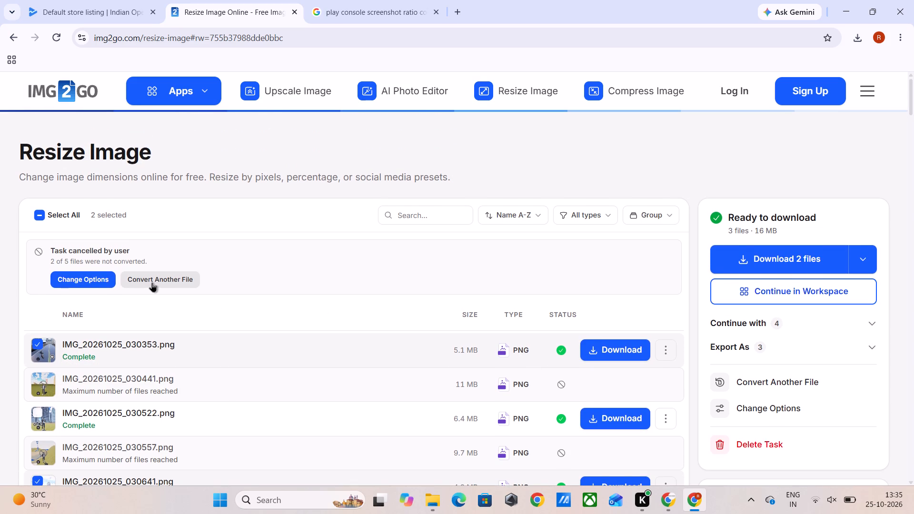
Start another resize conversion and upload IMG_20261025_030441.png and IMG_20261025_030557.png from the Aditya Videos folder.
left_click(152, 282)
left_click(462, 354)
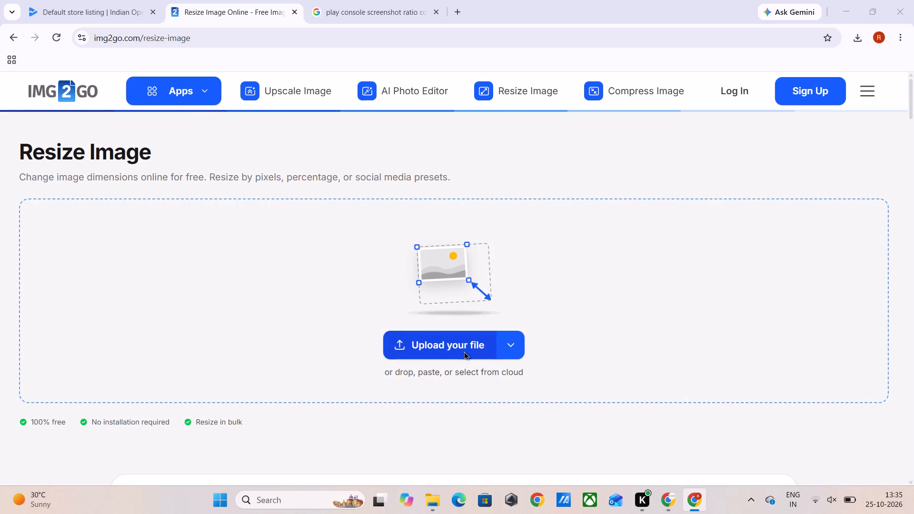
scroll(313, 241, "down", 1)
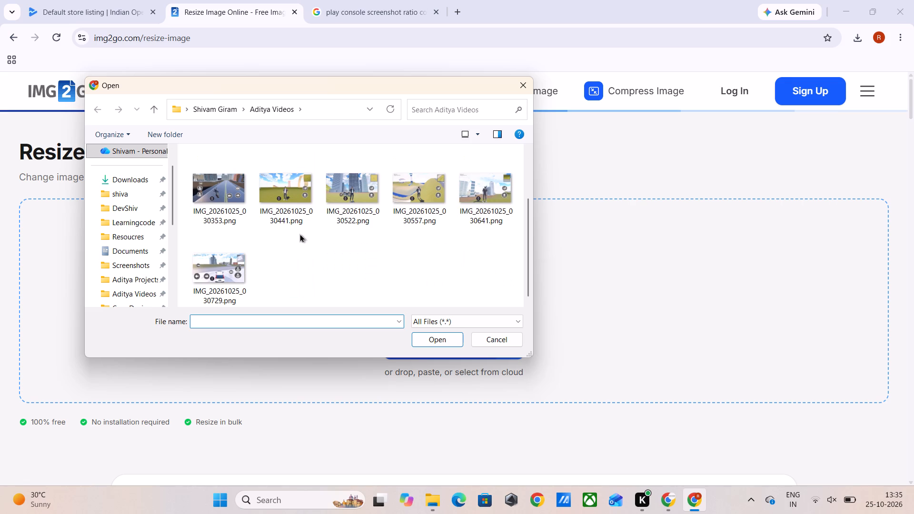
scroll(296, 227, "up", 1)
left_click(286, 269, "ctrl")
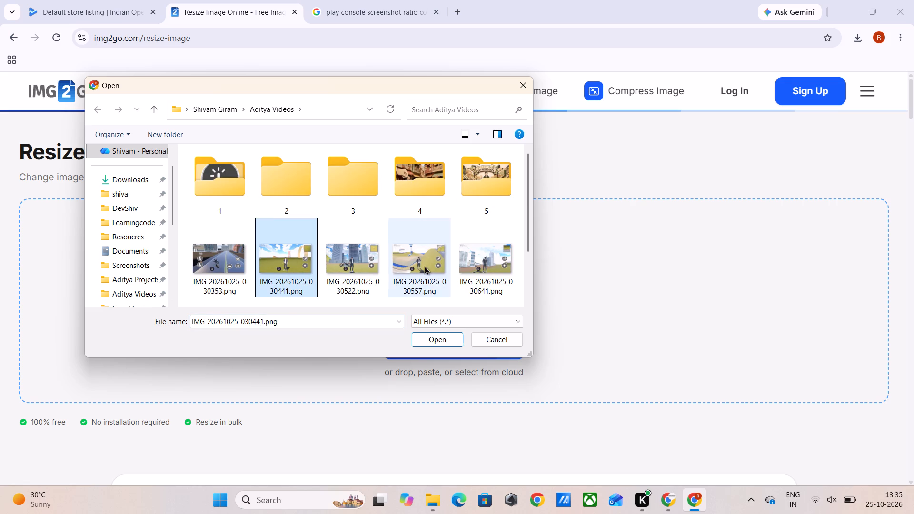
left_click(425, 266, "ctrl")
left_click(441, 338)
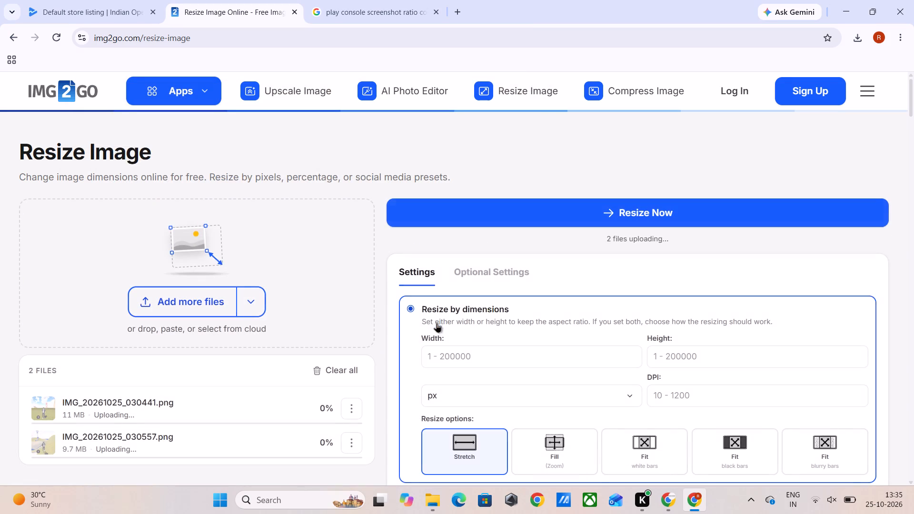
Set the resize dimensions to 2936 px wide by 1648 px high, checking them against the Play Console assets.
left_click(492, 353)
left_click(79, 4)
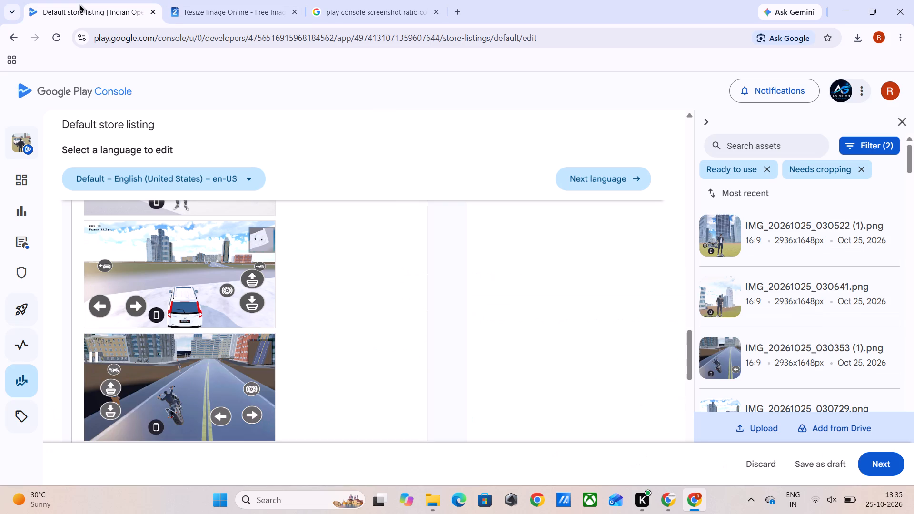
left_click(193, 0)
key("2")
key("9")
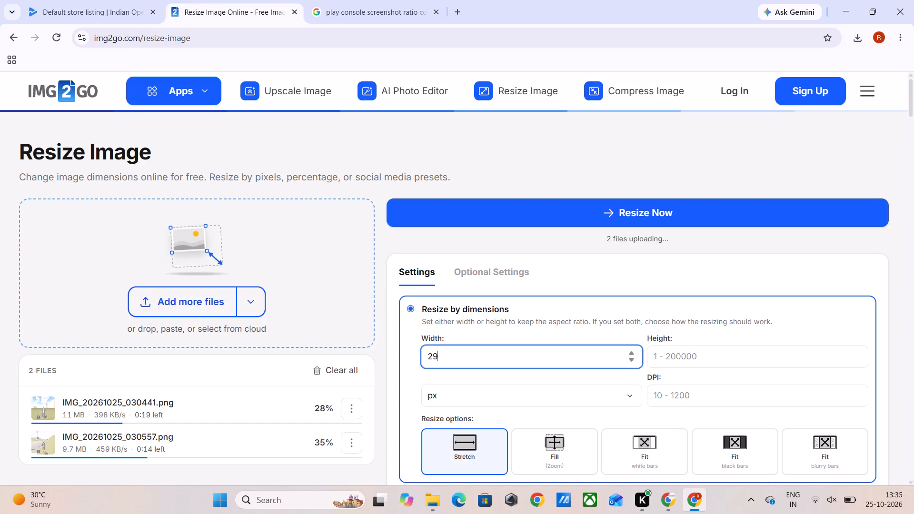
key("3")
key("6")
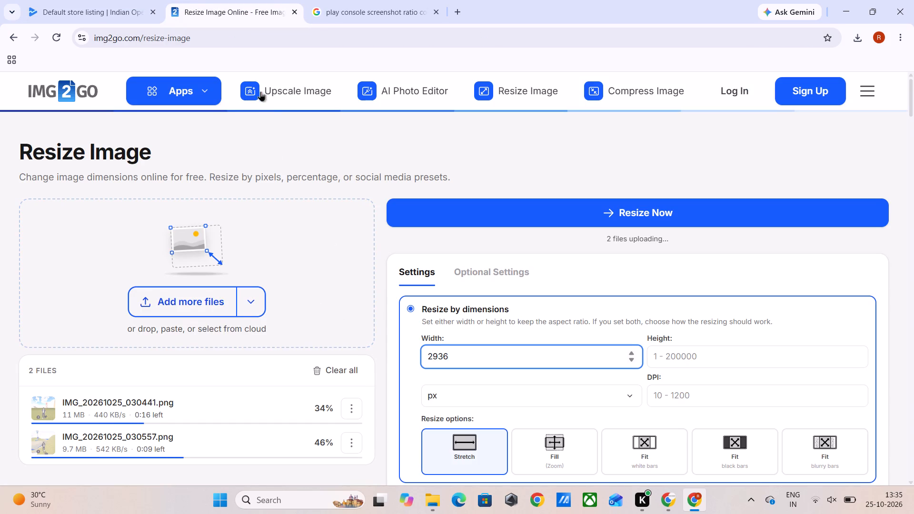
left_click(721, 356)
left_click(150, 0)
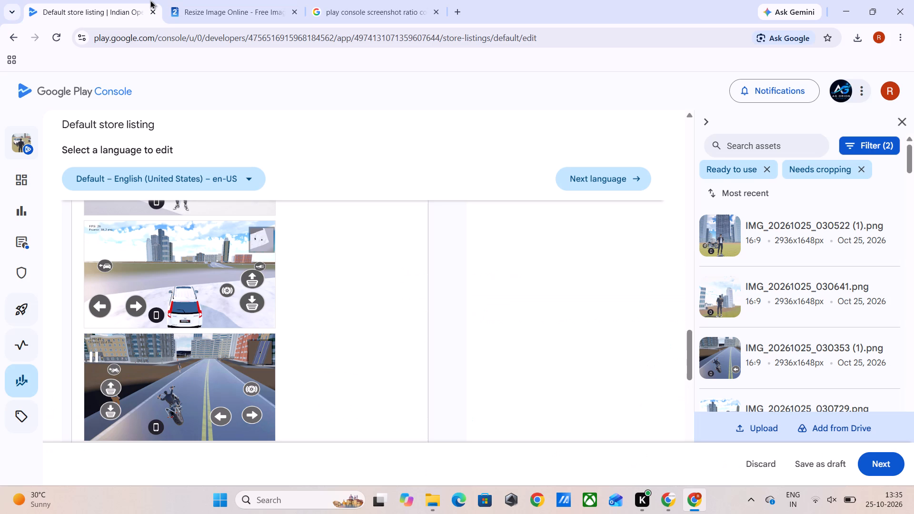
left_click(186, 0)
key("1")
type("64")
key("8")
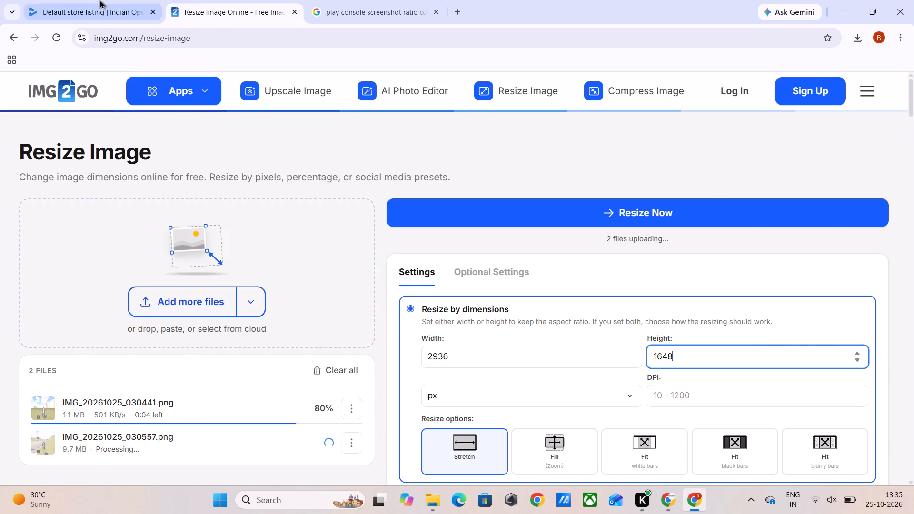
In Play Console, add the library images IMG_20261025_030353 (1).png, IMG_20261025_030641.png and IMG_20261025_030522 (1).png to the phone screenshots.
left_click(99, 0)
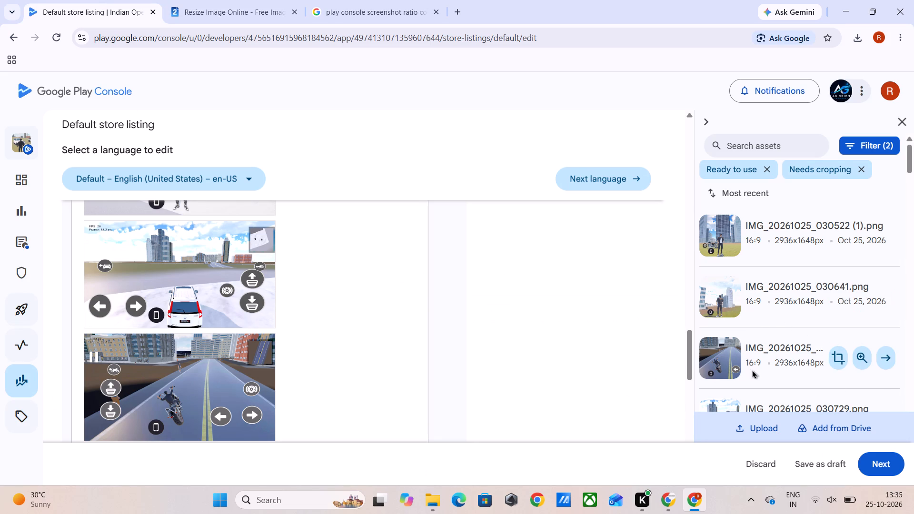
left_click(713, 344)
left_click(712, 286)
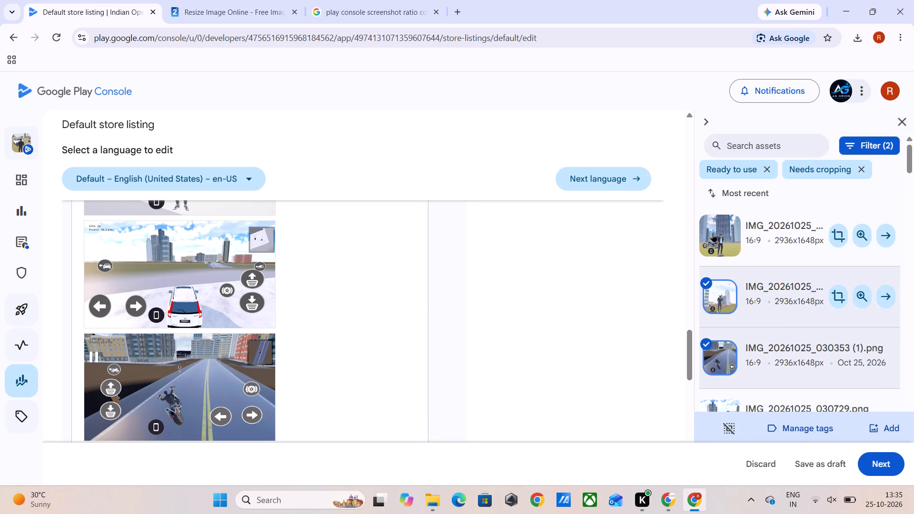
left_click(713, 232)
scroll(738, 343, "down", 1)
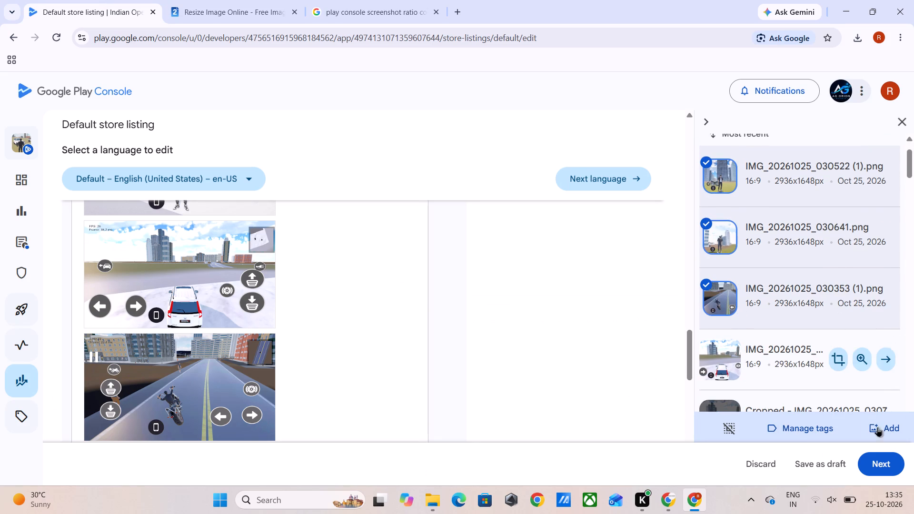
left_click(887, 428)
scroll(443, 358, "down", 2)
scroll(443, 358, "up", 4)
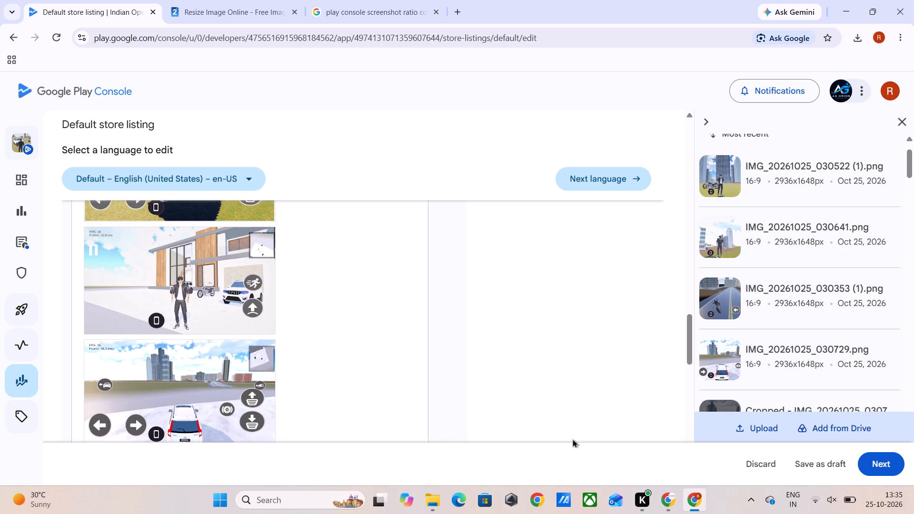
Return to Img2Go and run the resize on the two uploaded screenshots.
left_click(258, 0)
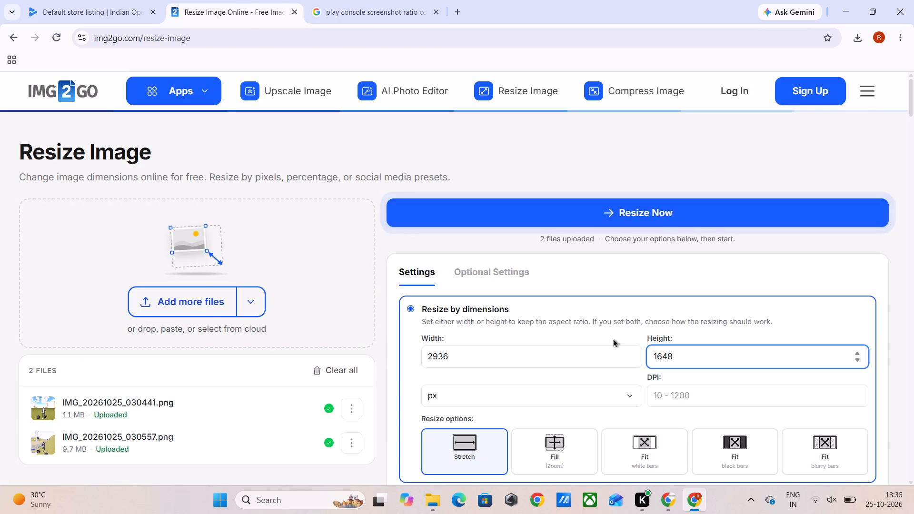
left_click(574, 211)
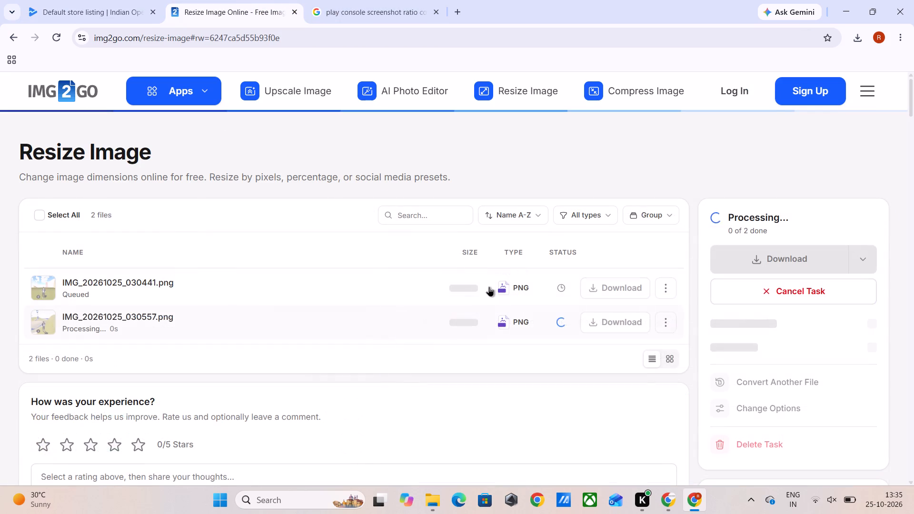
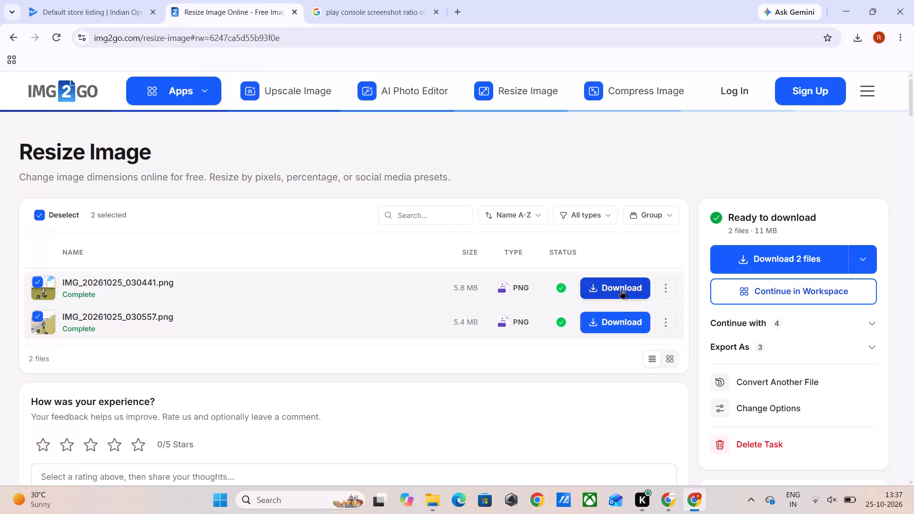
Download the resized IMG_20261025_030557.png from Img2Go.
left_click(621, 317)
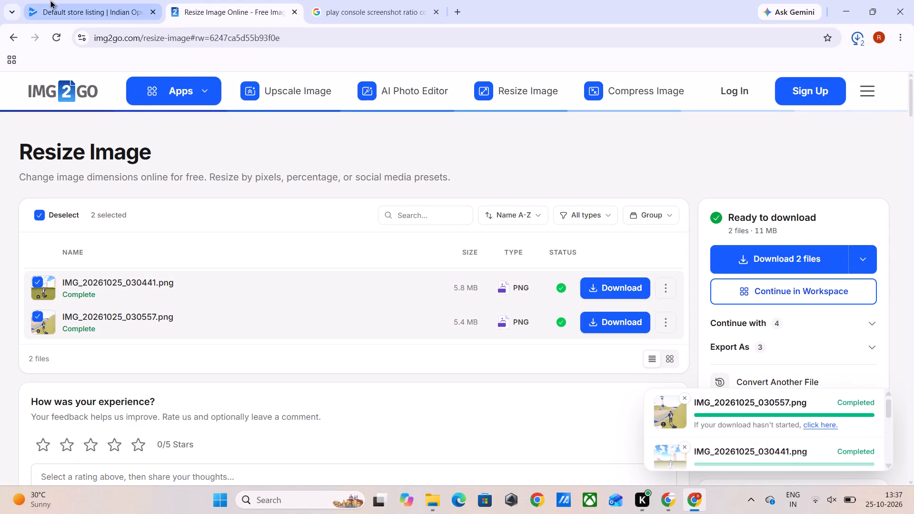
Switch to Play Console and upload the downloaded IMG_20261025_030557.png and IMG_20261025_030441 (1).png to the asset library.
left_click(120, 0)
left_click(860, 37)
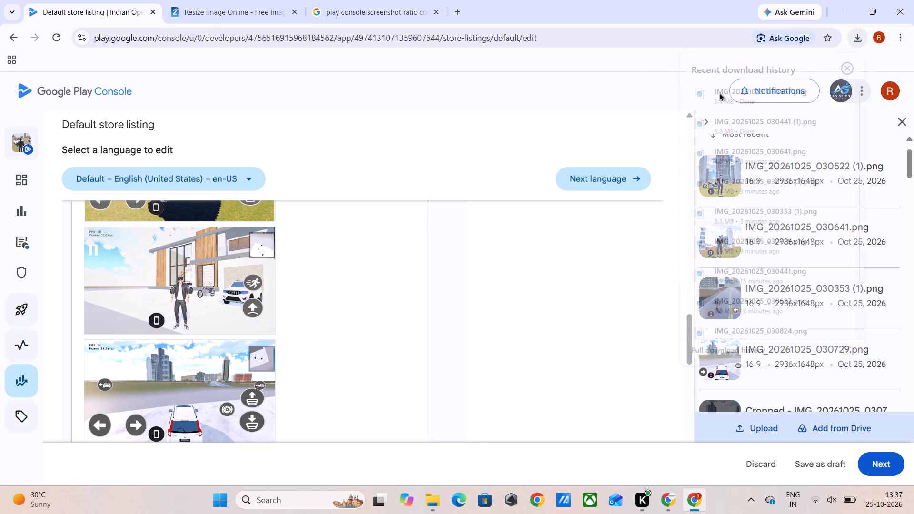
left_click_drag(757, 95, 851, 176)
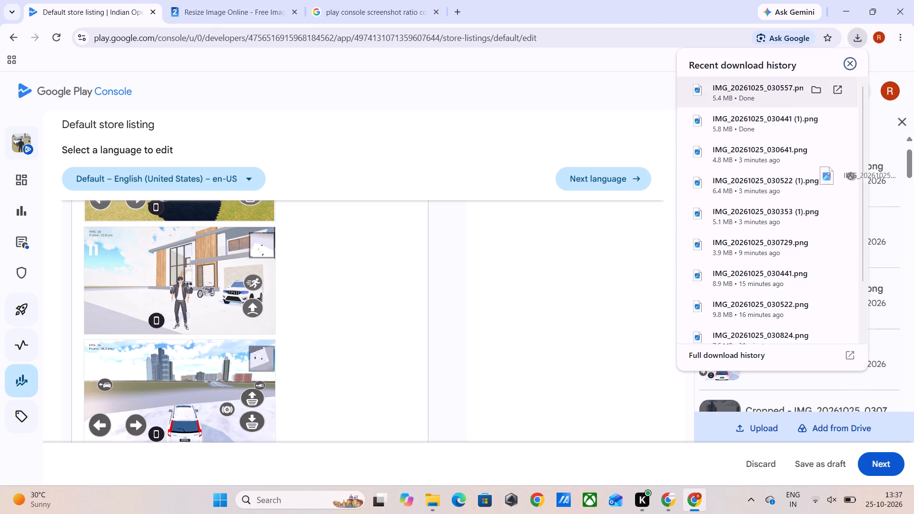
left_click_drag(851, 176, 883, 213)
left_click_drag(724, 120, 878, 233)
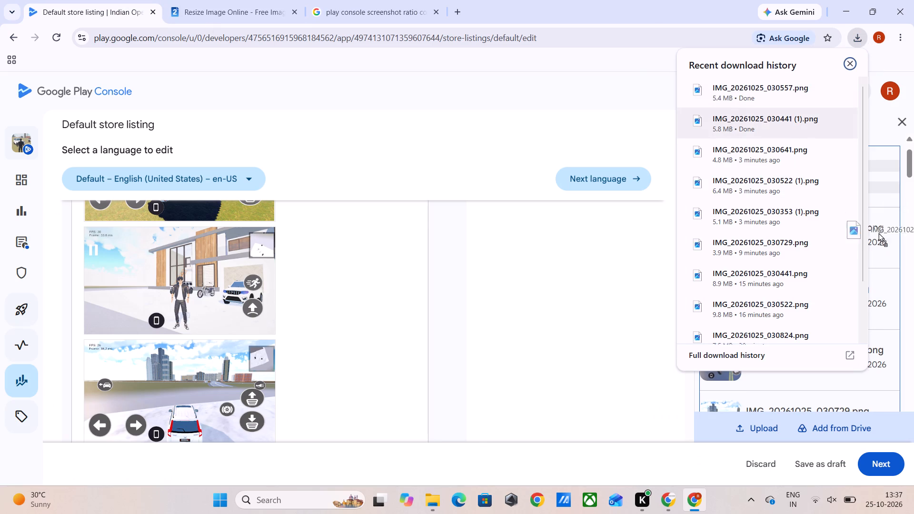
left_click_drag(878, 233, 881, 239)
left_click(632, 117)
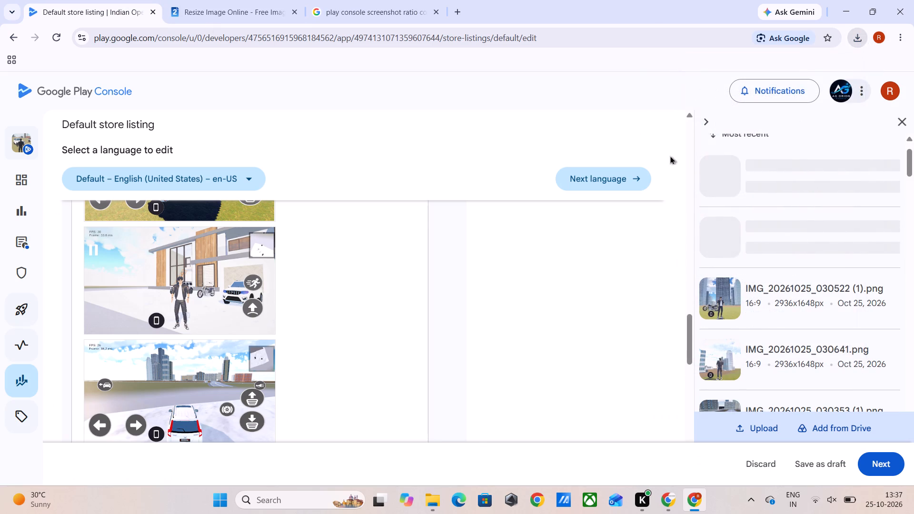
left_click(657, 287)
scroll(861, 263, "up", 2)
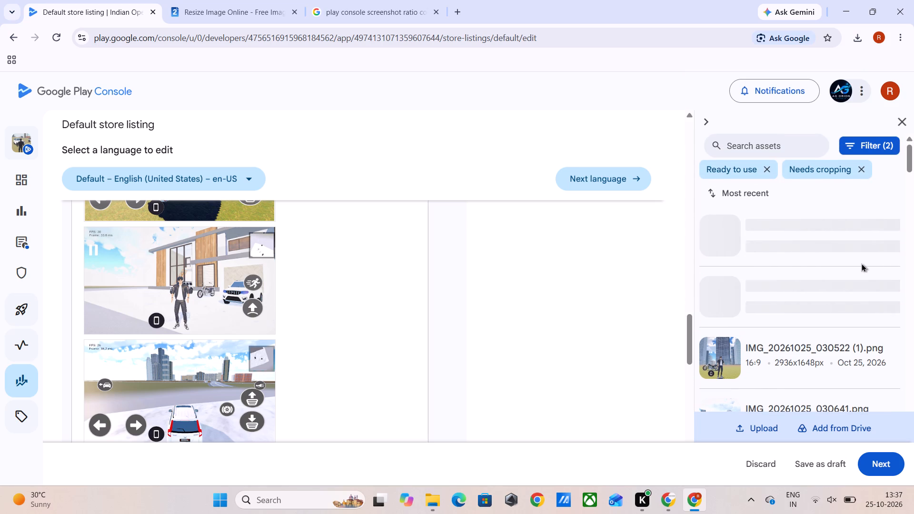
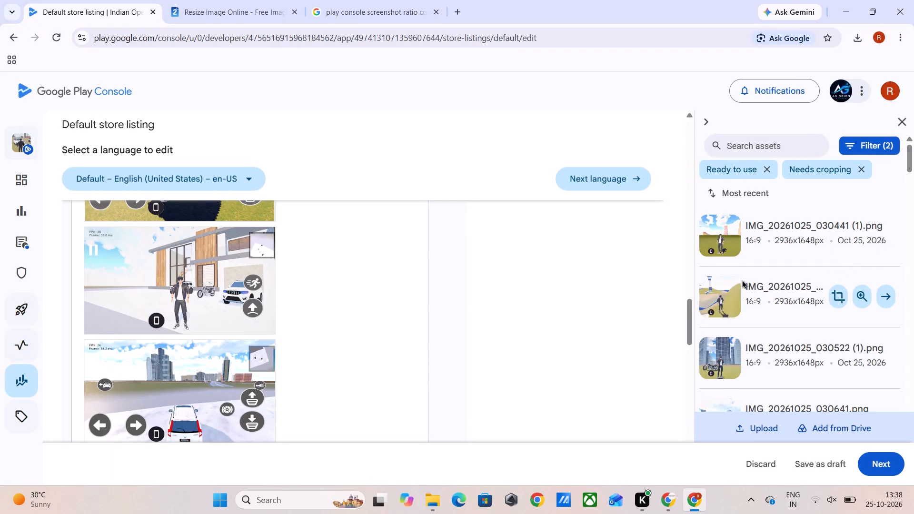
Add IMG_20261025_030557.png and IMG_20261025_030441 (1).png from the asset library to the phone screenshots and close the library.
left_click(706, 285)
left_click(706, 227)
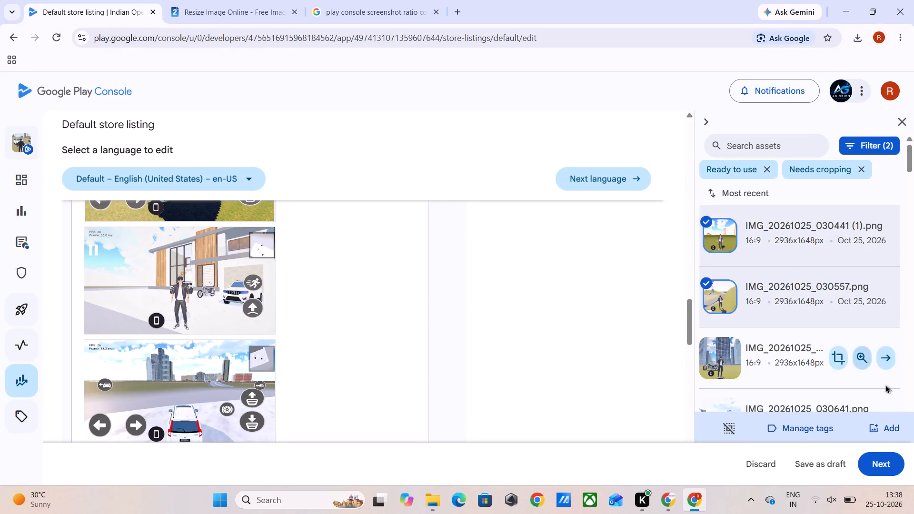
left_click(888, 427)
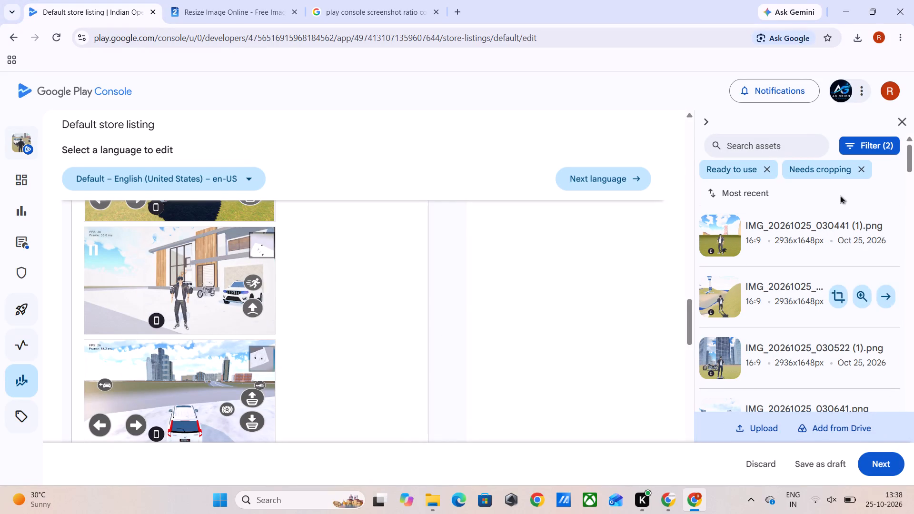
scroll(340, 326, "down", 9)
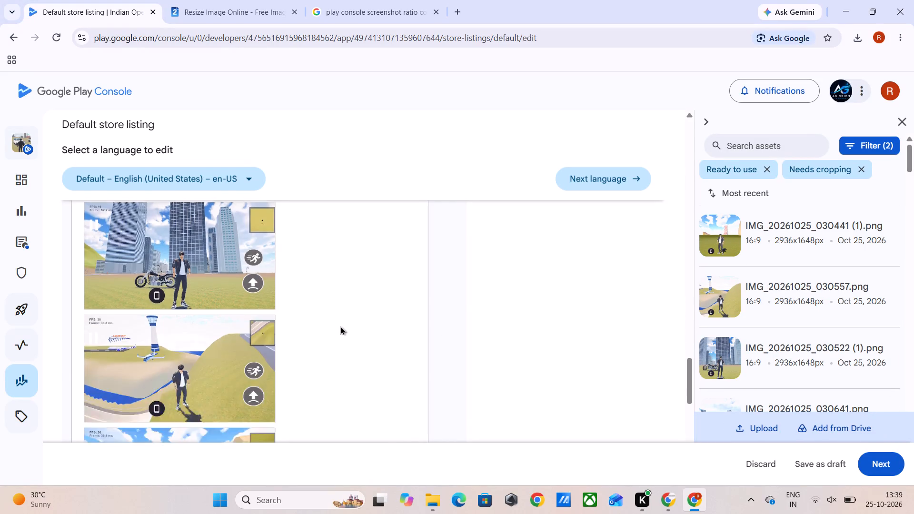
scroll(340, 326, "down", 2)
left_click(900, 117)
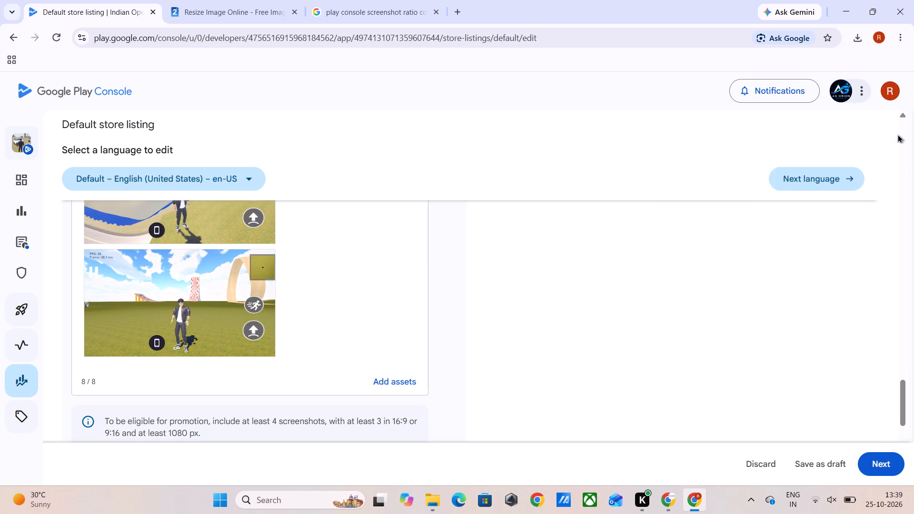
Move the screenshot of the character outside the house ahead of the white SUV screenshot, into first place among the phone screenshots.
scroll(308, 336, "up", 9)
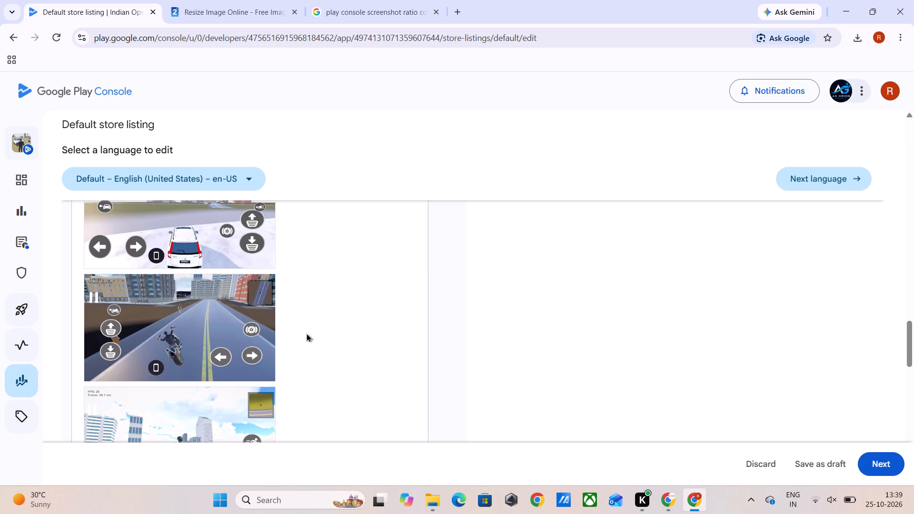
scroll(306, 332, "up", 4)
scroll(238, 332, "down", 1)
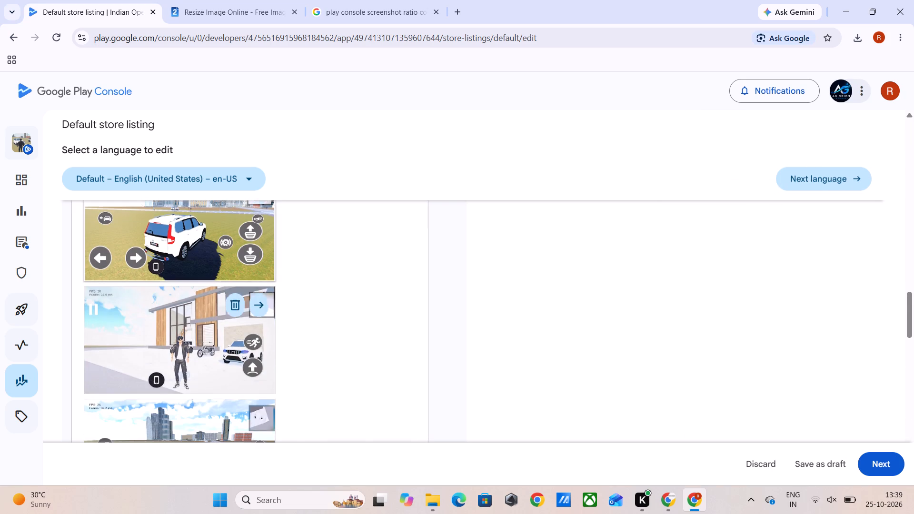
scroll(238, 332, "up", 1)
left_click_drag(197, 372, 199, 341)
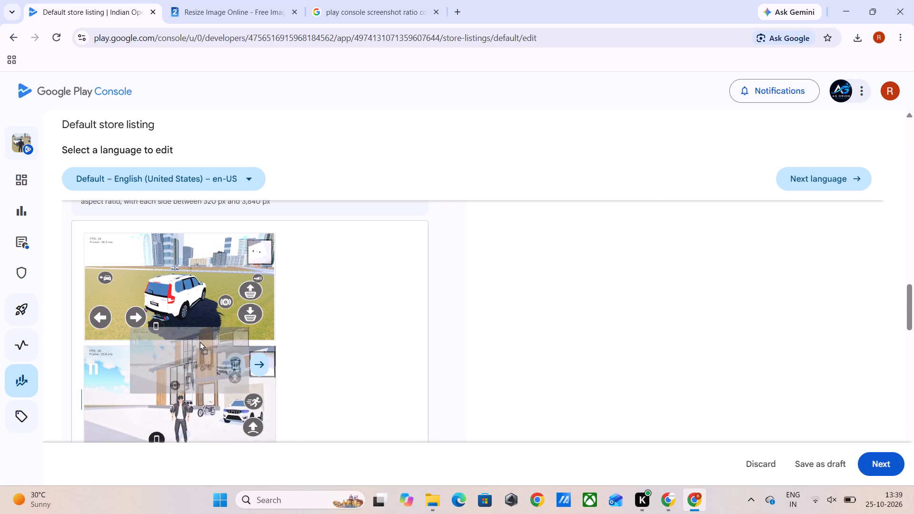
left_click_drag(199, 341, 202, 251)
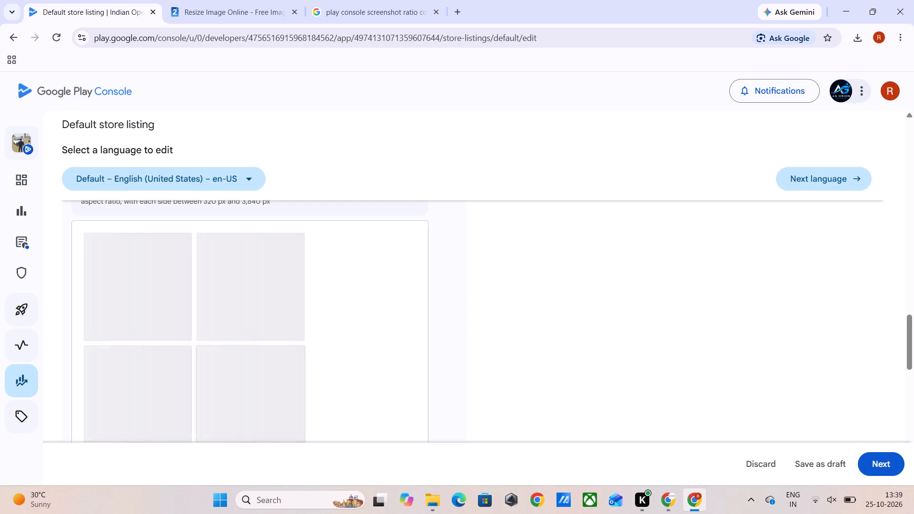
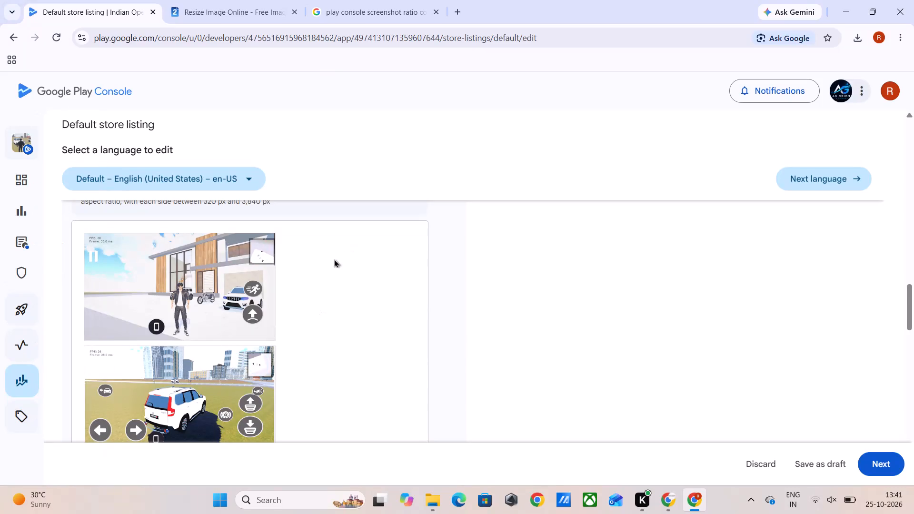
Move the screenshot of the motorcycle riding along the road ahead of the white SUV on grass, into second place.
scroll(290, 394, "down", 3)
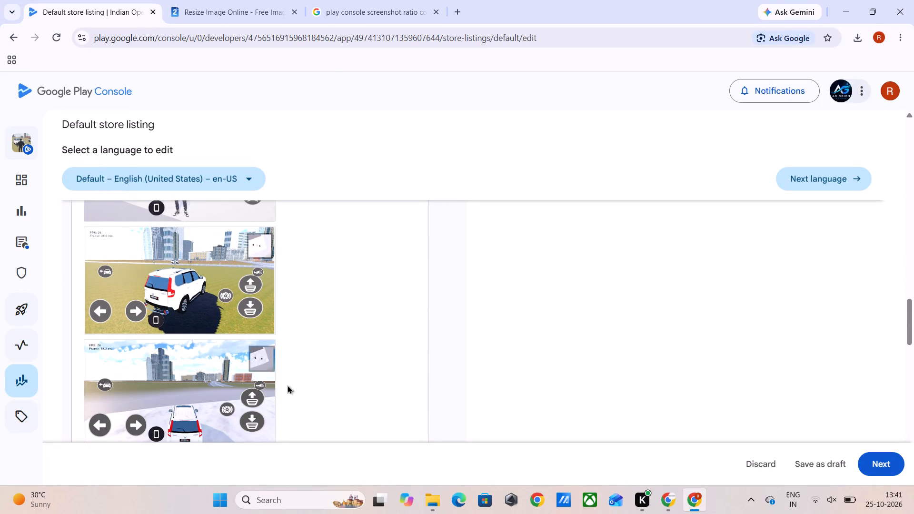
scroll(286, 384, "down", 4)
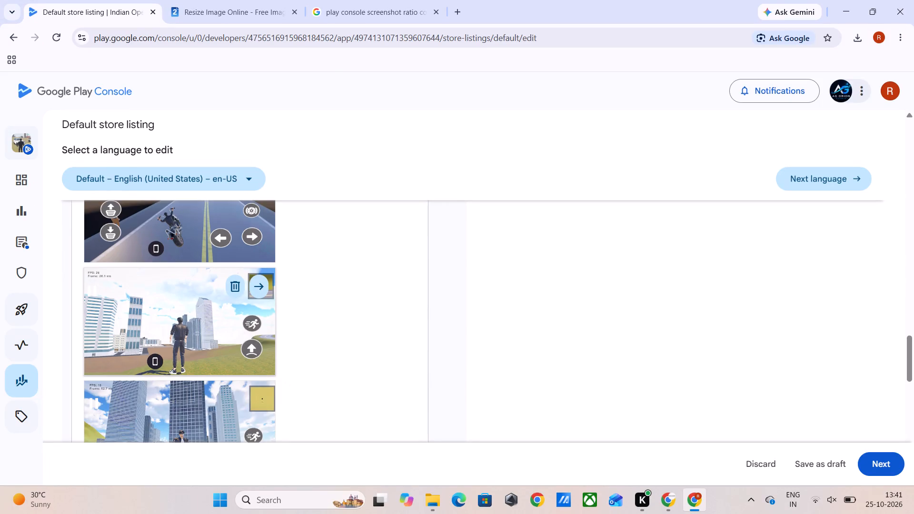
scroll(273, 374, "down", 2)
scroll(273, 374, "up", 3)
scroll(193, 367, "up", 1)
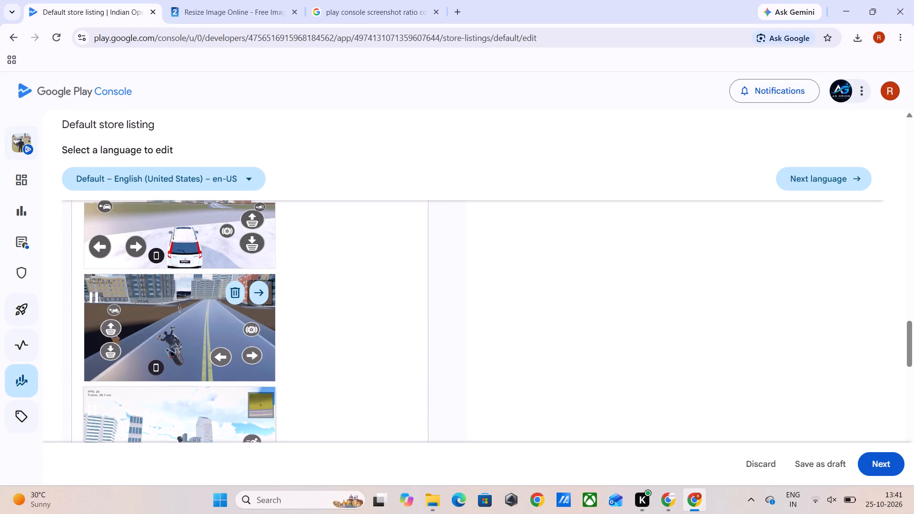
scroll(193, 367, "up", 1)
left_click_drag(165, 369, 189, 196)
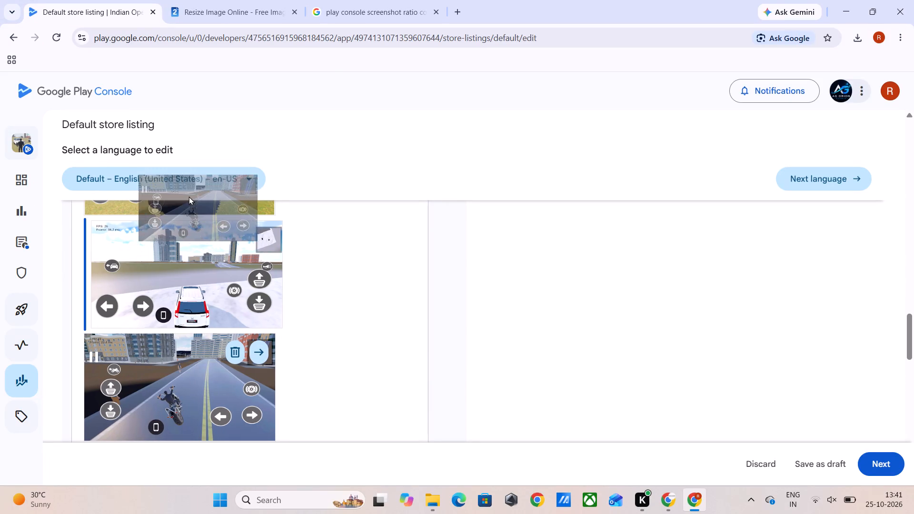
left_click_drag(189, 196, 159, 383)
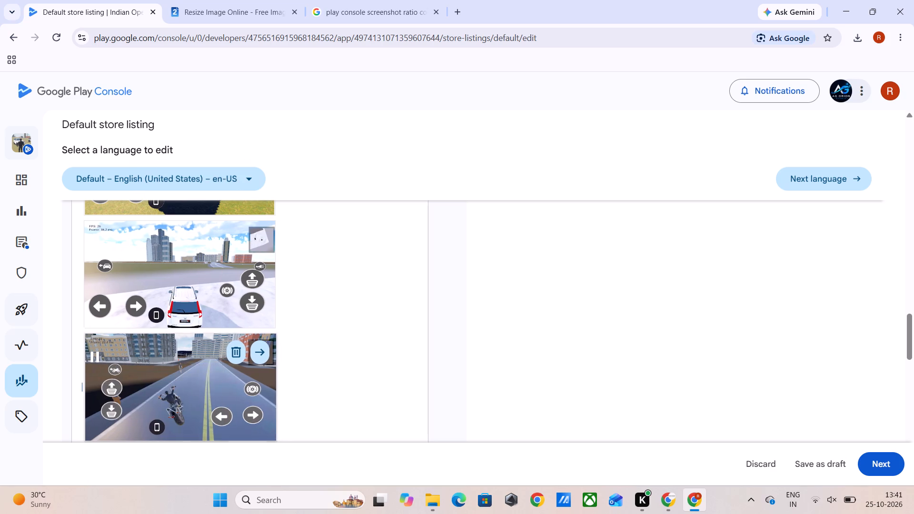
scroll(158, 382, "up", 4)
scroll(158, 382, "down", 3)
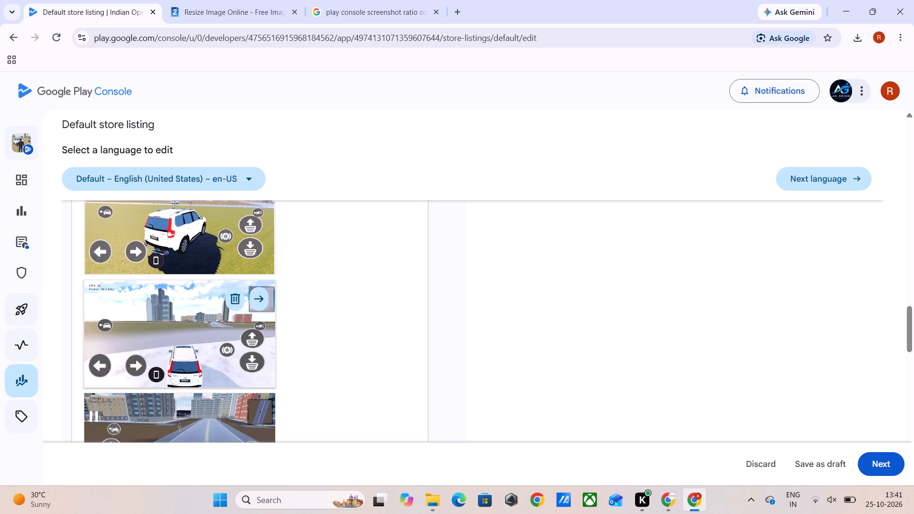
scroll(158, 382, "down", 1)
scroll(158, 382, "up", 1)
left_click_drag(150, 413, 153, 379)
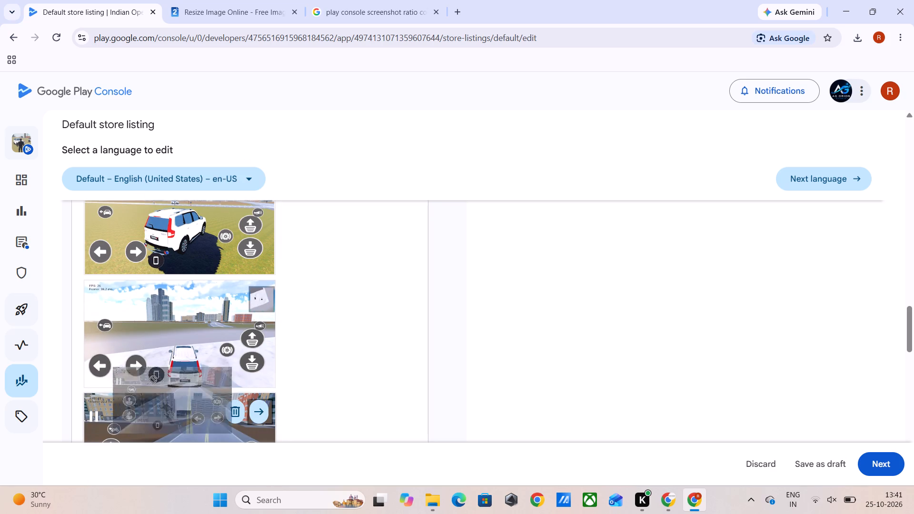
left_click_drag(153, 379, 186, 217)
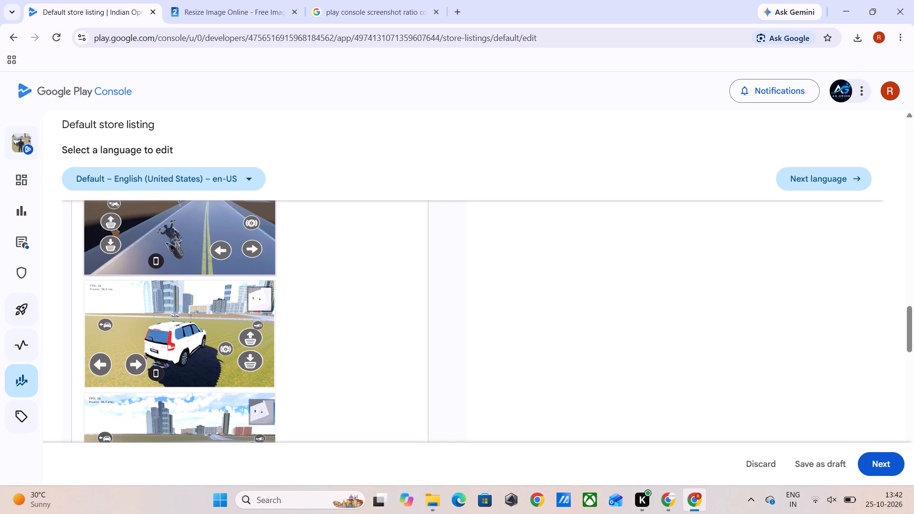
Move the screenshot of the character beside the parked motorcycle and skyscrapers ahead of the rear-view white car, into fourth place.
scroll(179, 309, "down", 5)
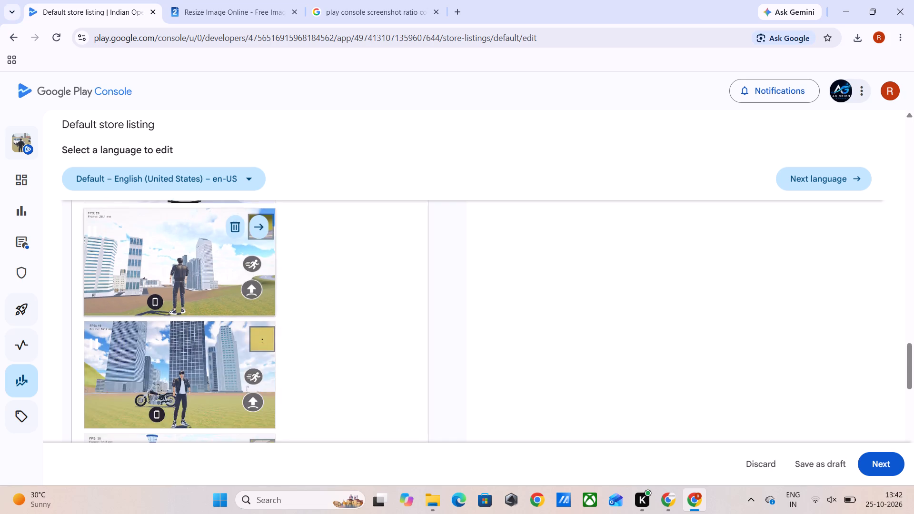
scroll(178, 308, "down", 5)
scroll(177, 308, "up", 7)
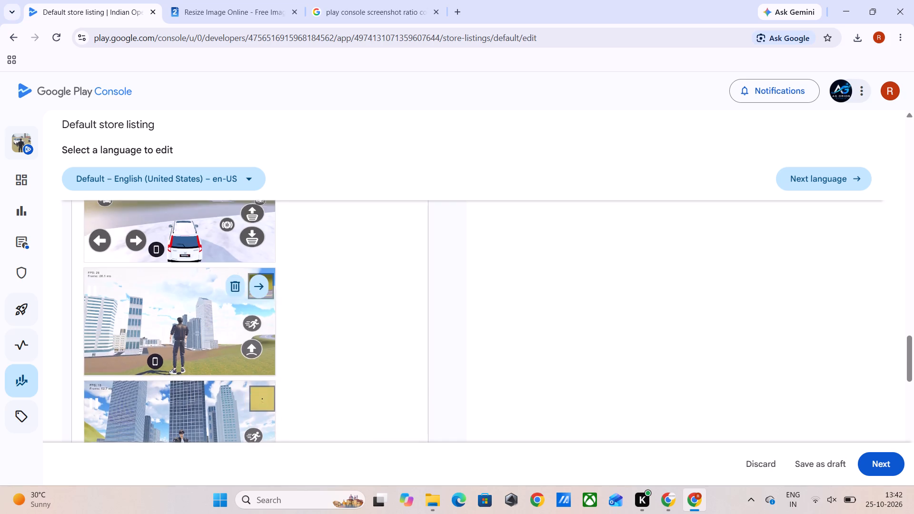
scroll(152, 427, "down", 1)
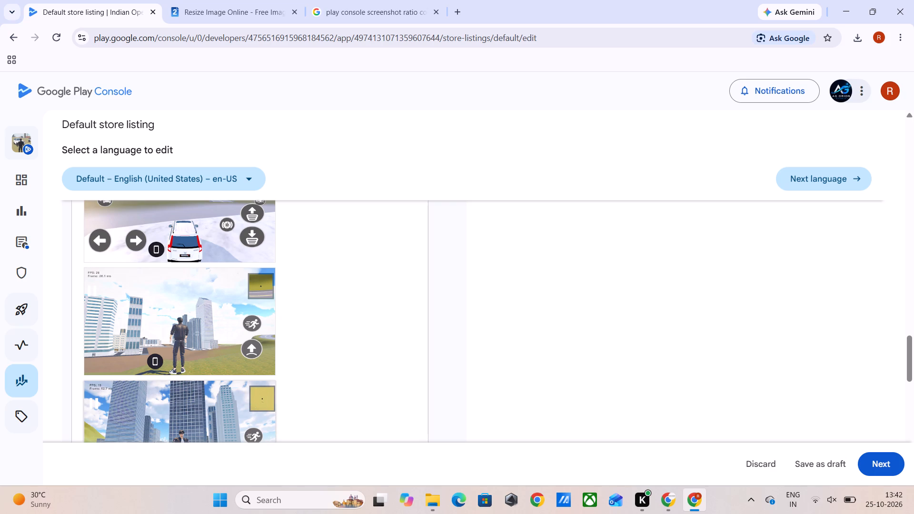
scroll(158, 366, "up", 4)
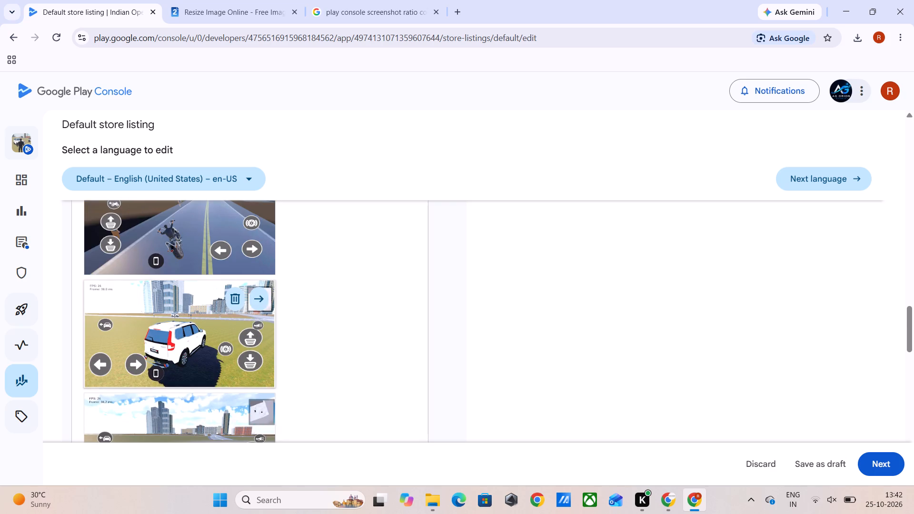
scroll(158, 366, "down", 2)
scroll(158, 366, "up", 1)
scroll(158, 366, "down", 2)
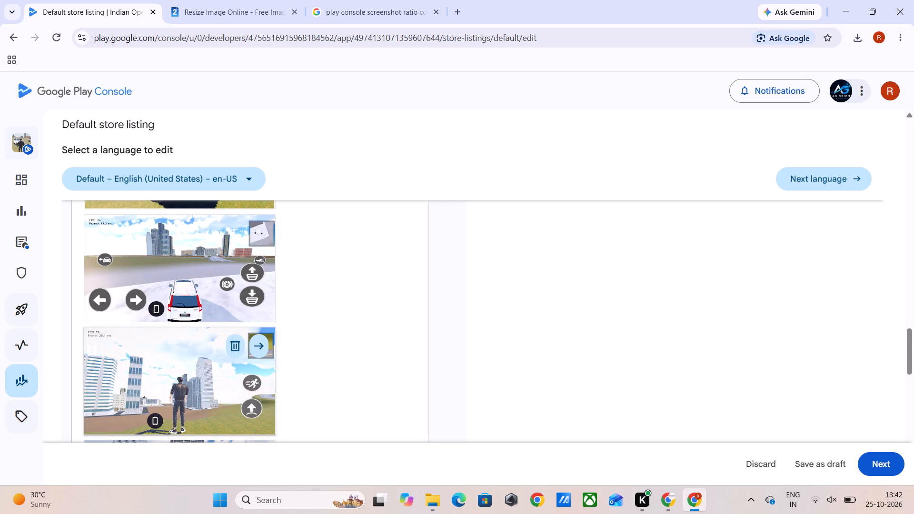
scroll(158, 366, "down", 2)
scroll(158, 366, "up", 1)
left_click_drag(141, 401, 147, 369)
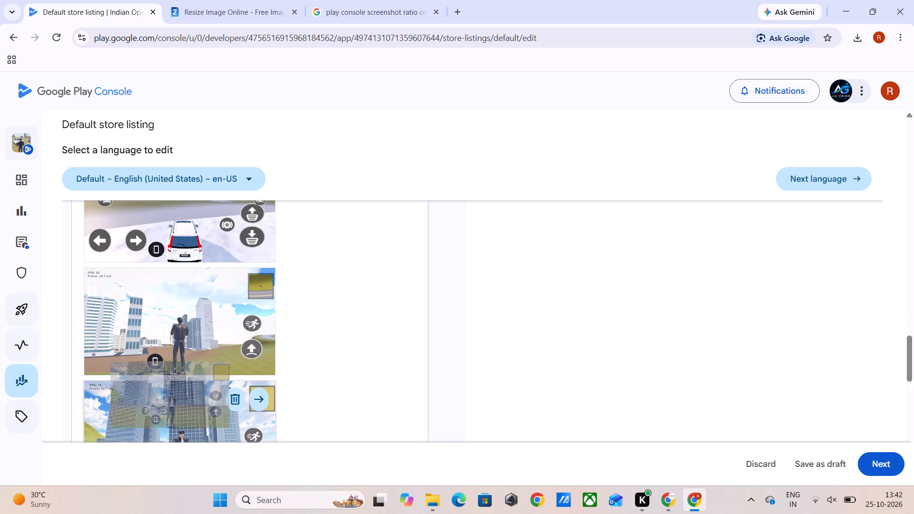
left_click_drag(147, 369, 185, 218)
Check the phone screenshot order and move the control-tower and airplane screenshot ahead of the rear-view white car, into fifth place.
scroll(178, 316, "up", 4)
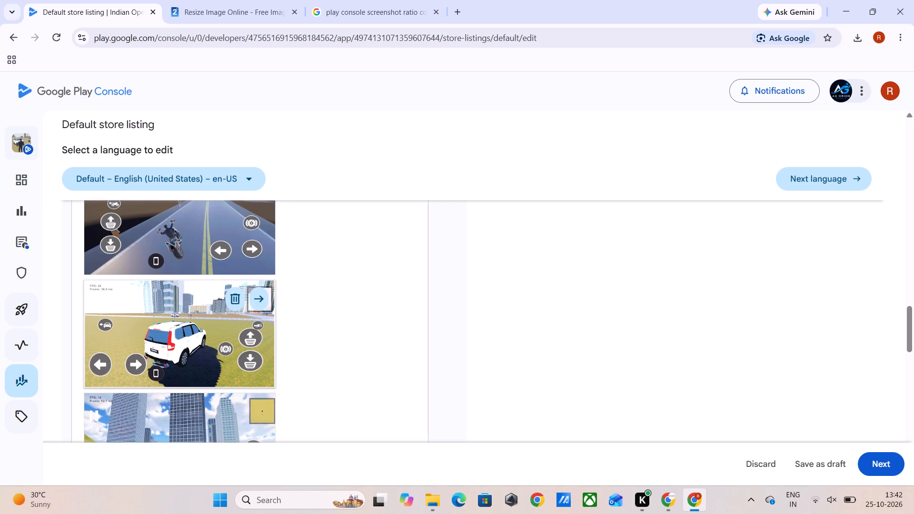
scroll(178, 316, "down", 2)
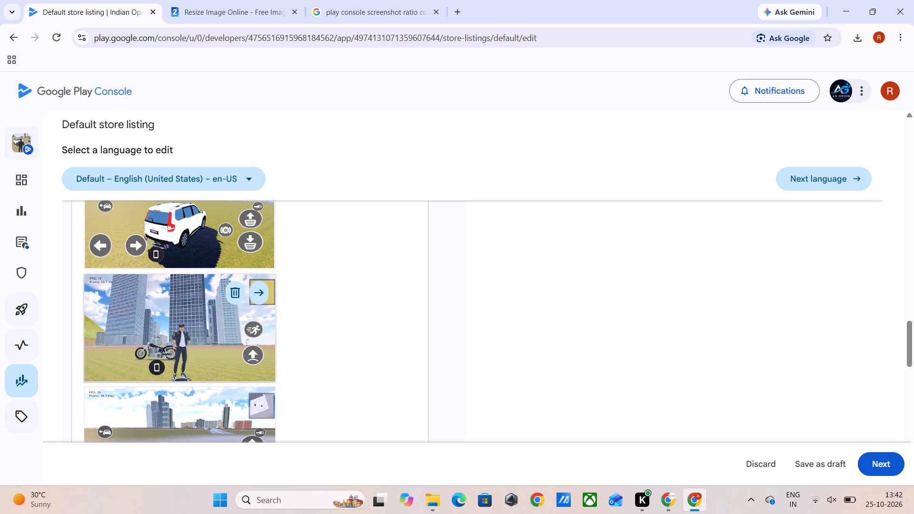
scroll(182, 315, "up", 3)
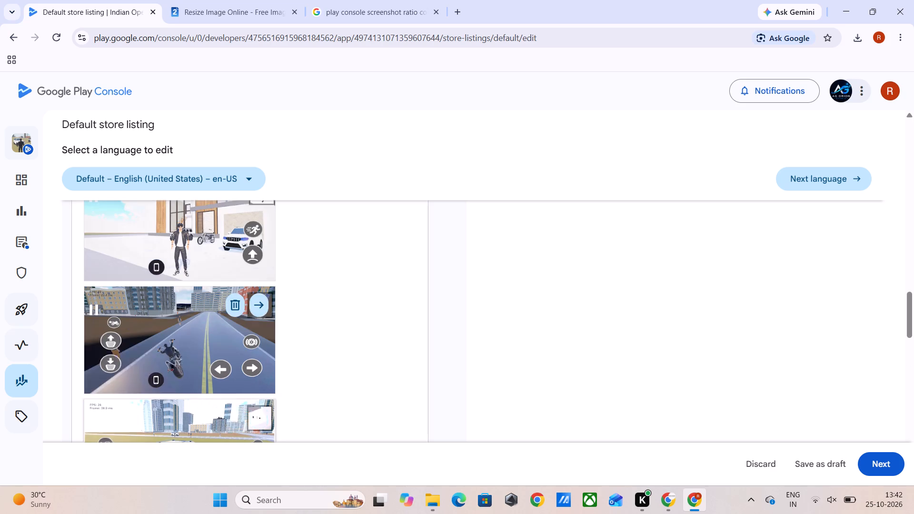
scroll(182, 315, "up", 2)
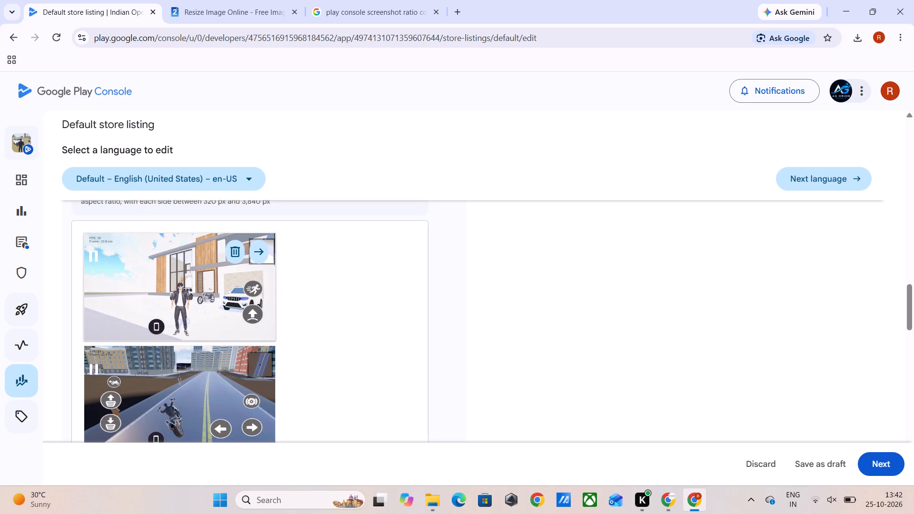
scroll(186, 315, "down", 2)
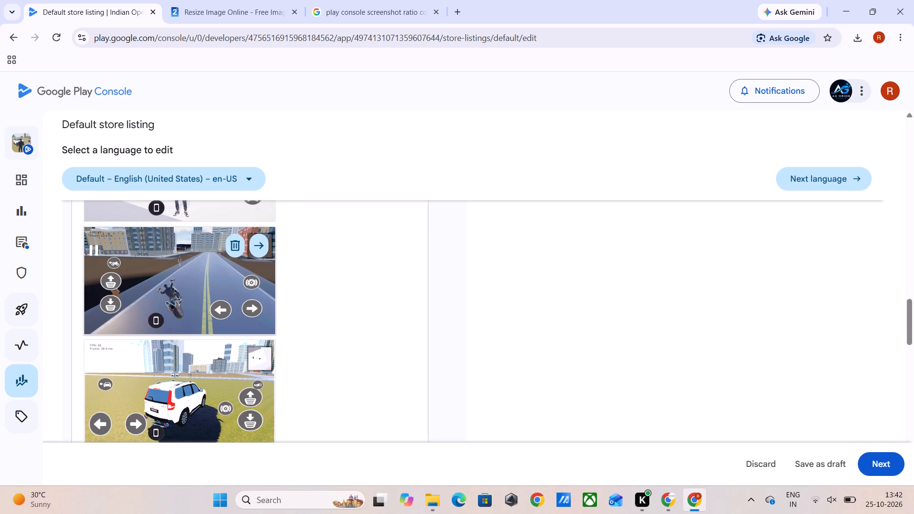
scroll(186, 315, "down", 3)
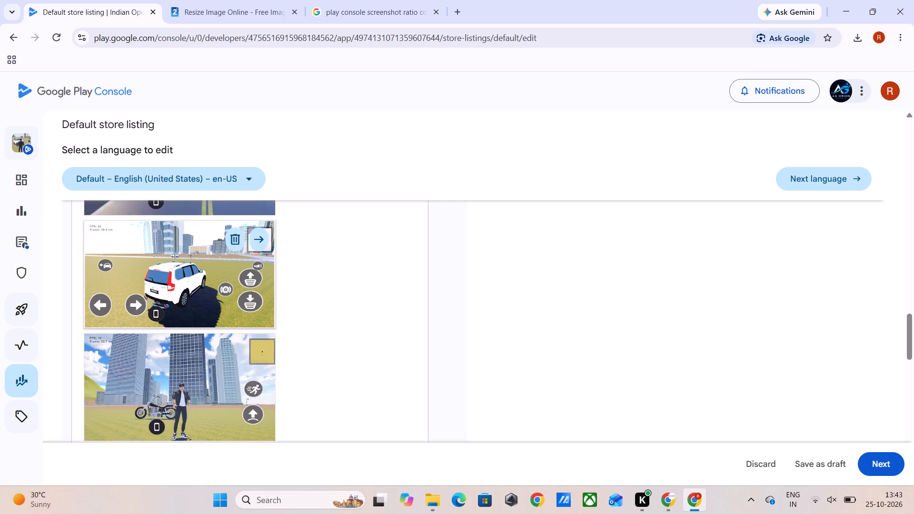
scroll(186, 315, "down", 4)
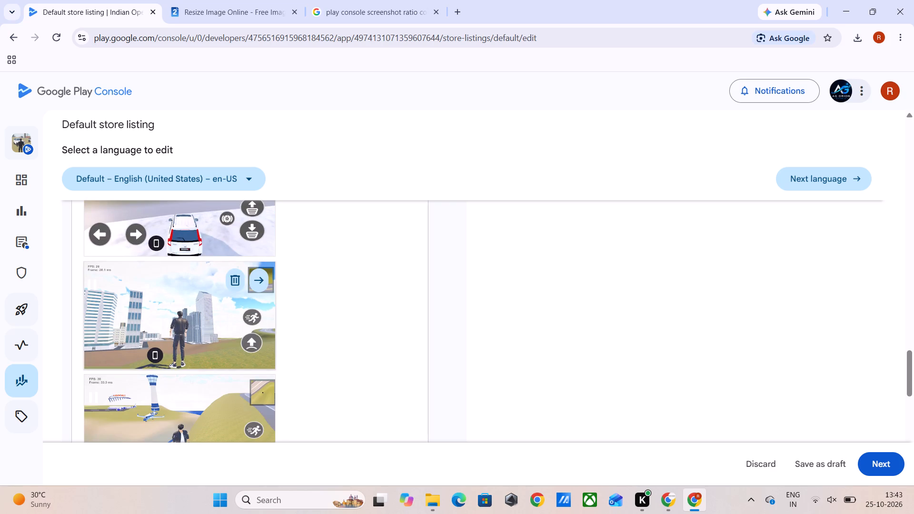
scroll(187, 315, "down", 1)
scroll(160, 345, "down", 1)
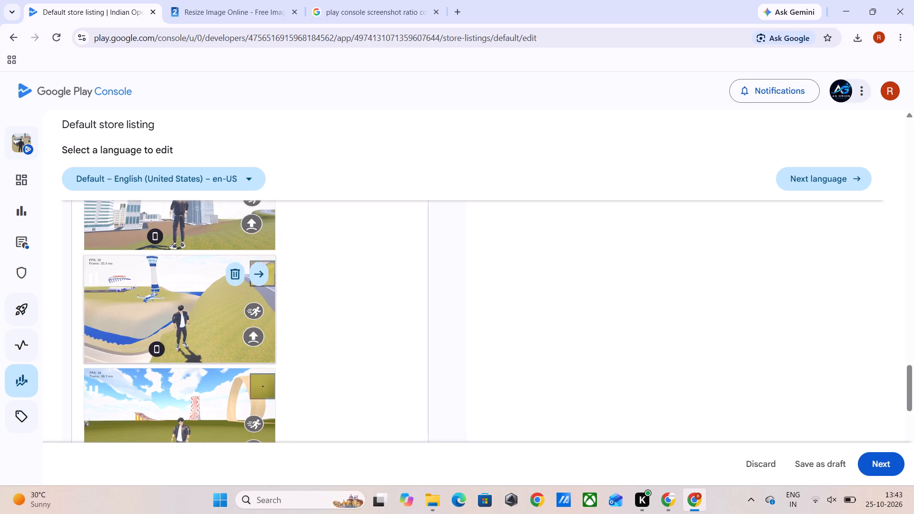
scroll(148, 326, "up", 3)
scroll(148, 326, "down", 1)
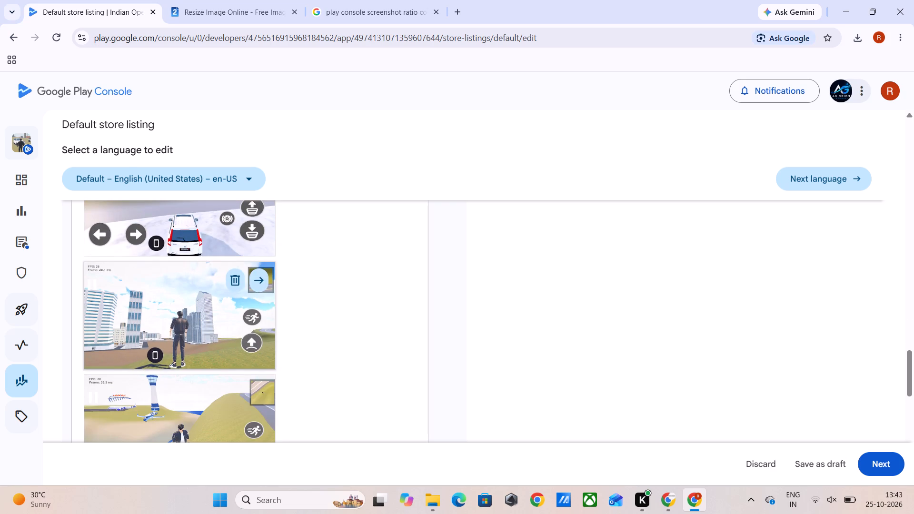
left_click_drag(121, 394, 200, 217)
Move the screenshot of the character in front of the stunt ramps and loop ahead of the rear-view white car, into sixth place.
scroll(186, 304, "down", 2)
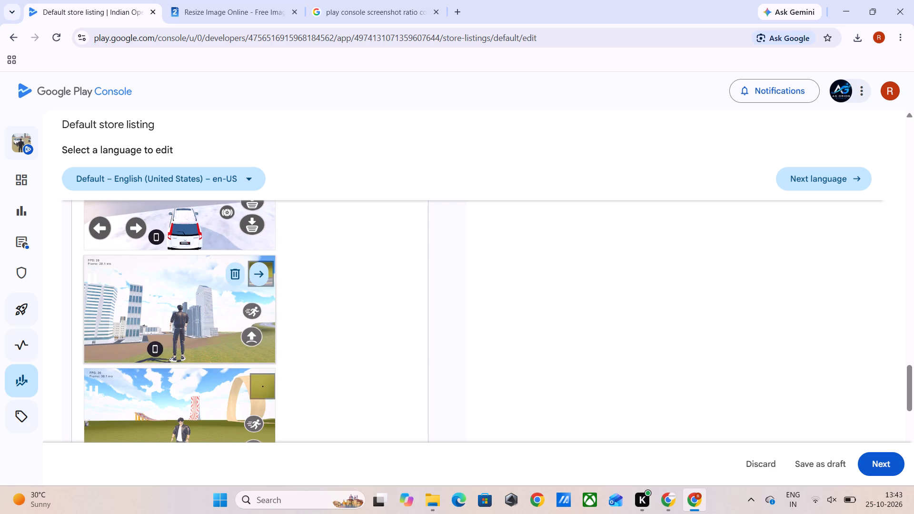
scroll(128, 391, "down", 2)
scroll(128, 390, "up", 2)
left_click_drag(122, 399, 149, 230)
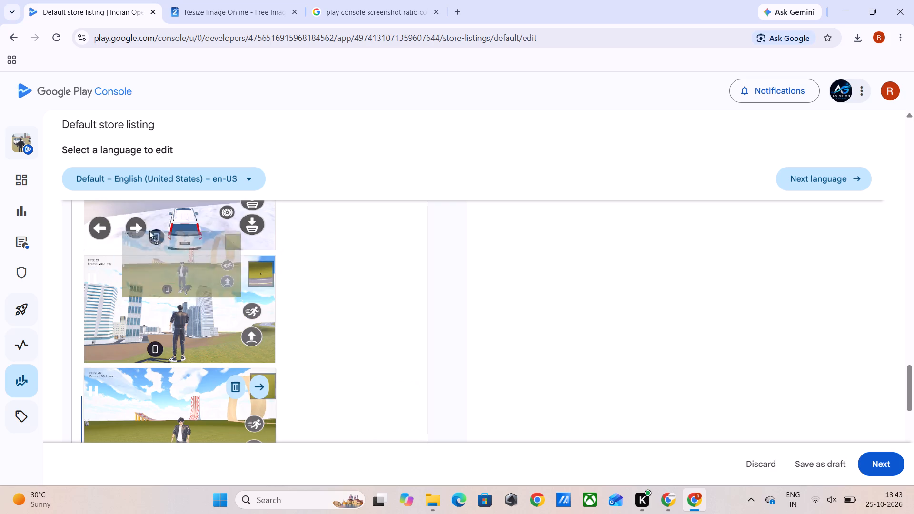
left_click_drag(149, 230, 275, 215)
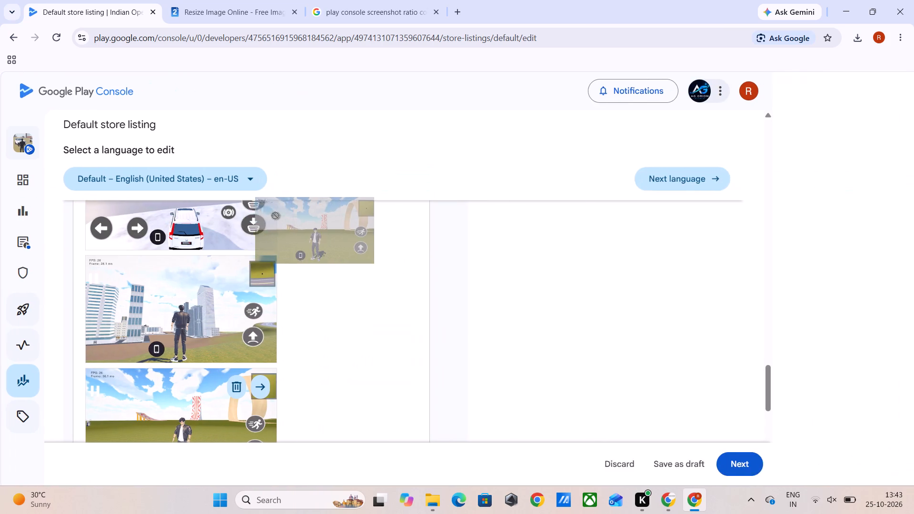
left_click_drag(275, 215, 181, 216)
Review the rearranged phone screenshots, the app icon and the feature graphic section of the store listing.
scroll(160, 304, "up", 6)
scroll(159, 305, "down", 2)
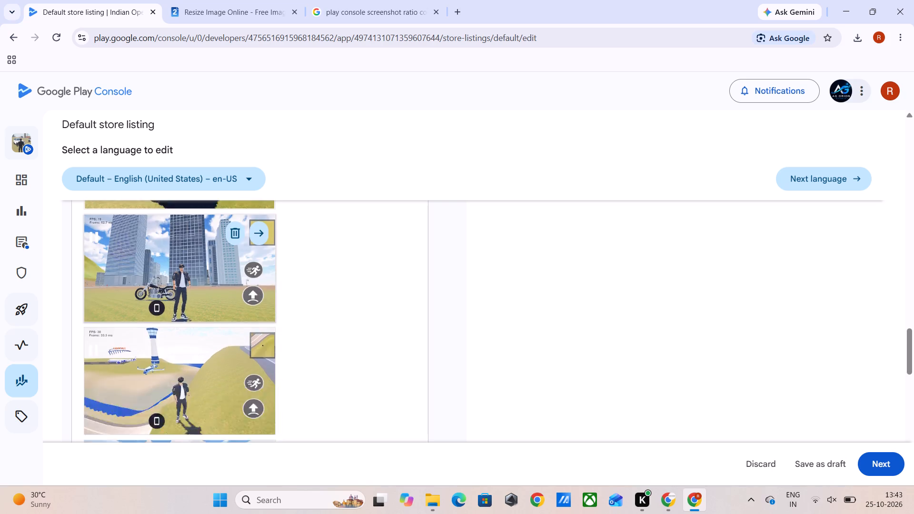
scroll(159, 305, "down", 7)
scroll(159, 305, "up", 14)
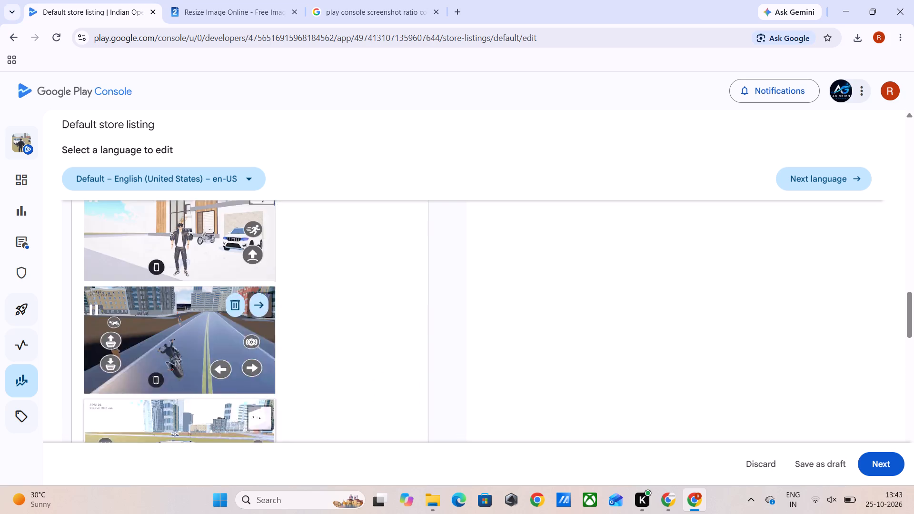
scroll(159, 305, "up", 13)
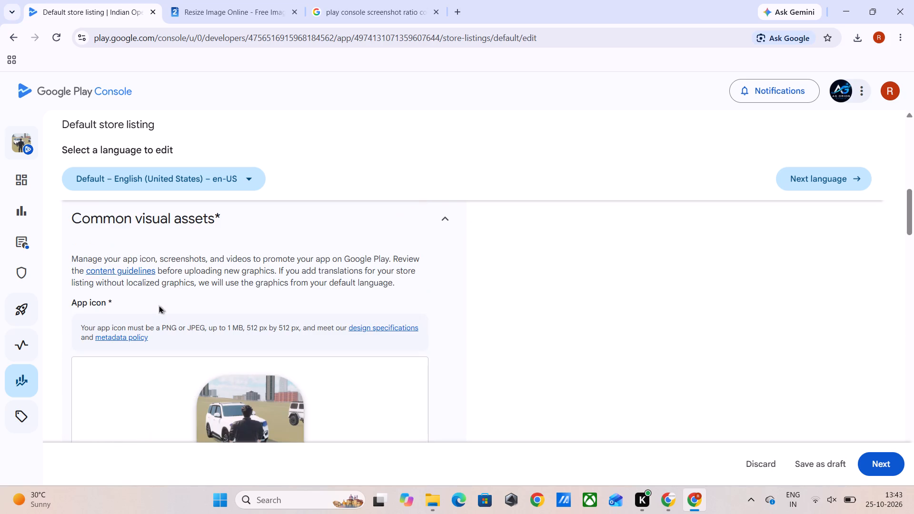
scroll(159, 305, "down", 3)
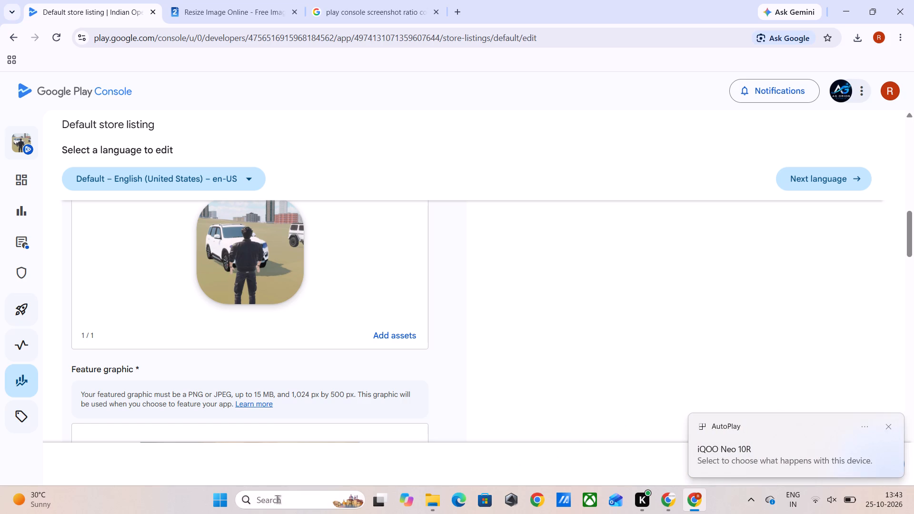
Switch to File Explorer and open the Pictures folder in the internal storage of the iQOO Neo 10R phone.
left_click(436, 504)
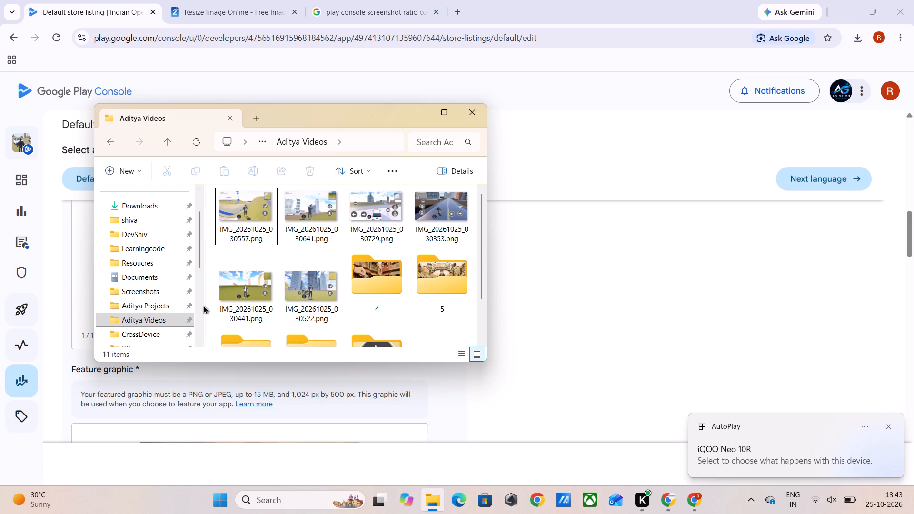
scroll(165, 302, "down", 6)
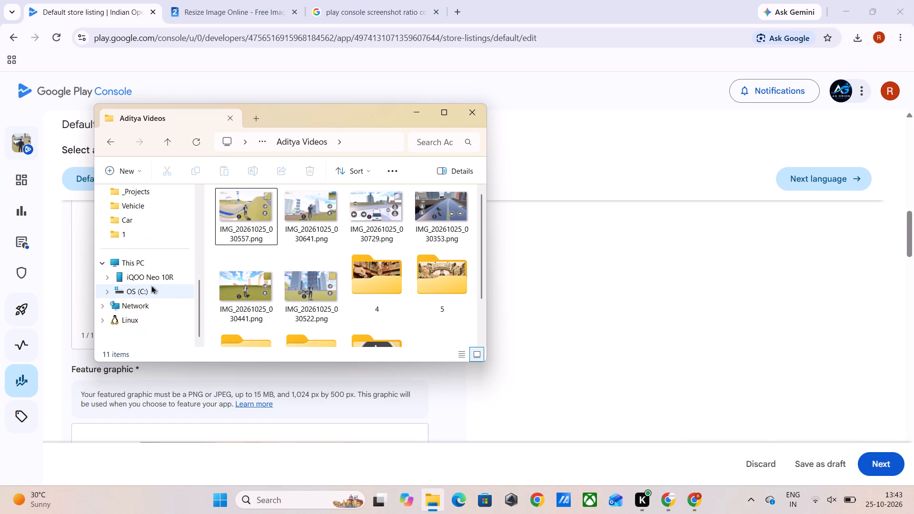
left_click(151, 285)
left_click(156, 280)
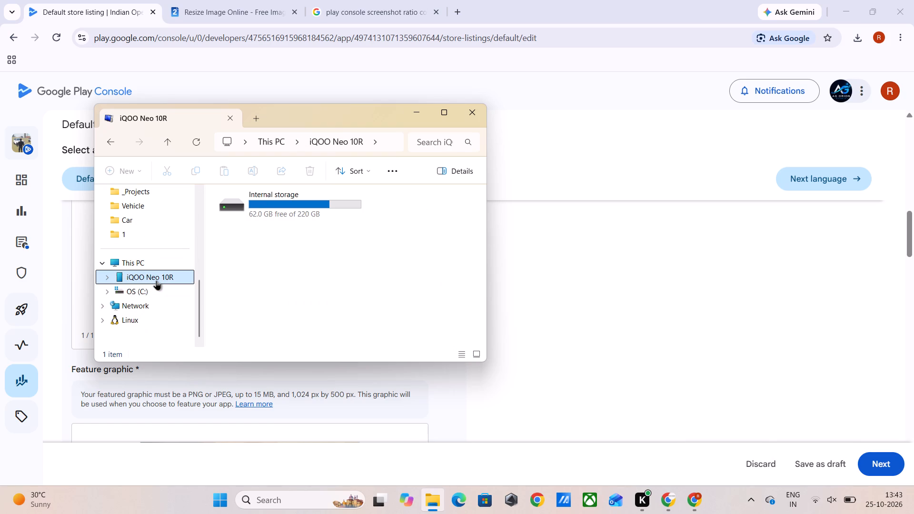
double_click(284, 200)
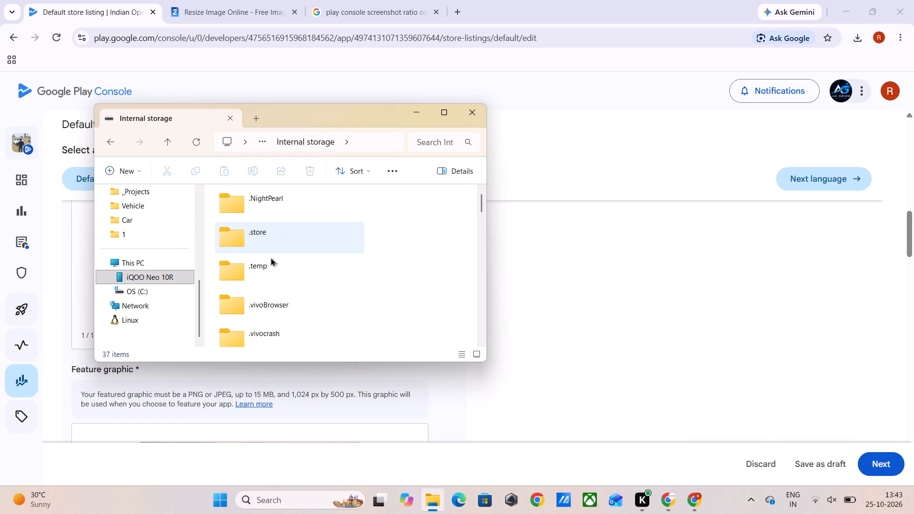
scroll(277, 224, "down", 4)
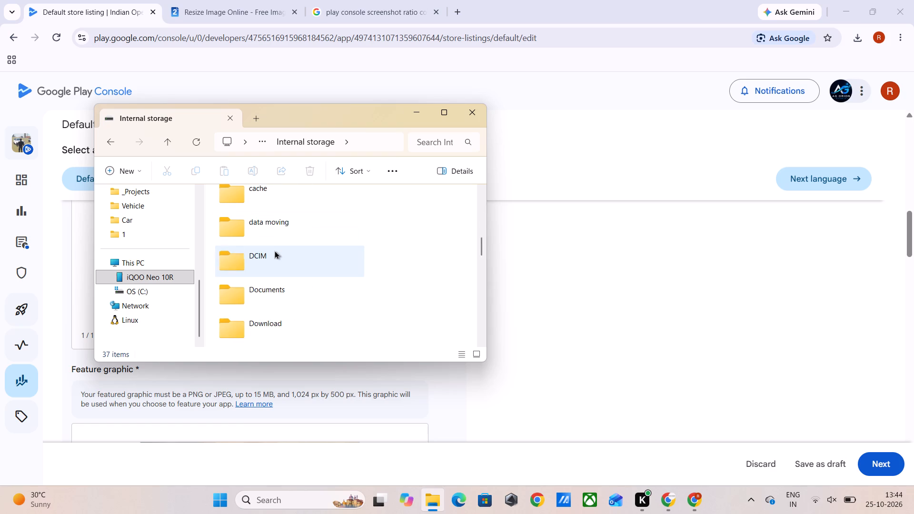
scroll(274, 250, "down", 2)
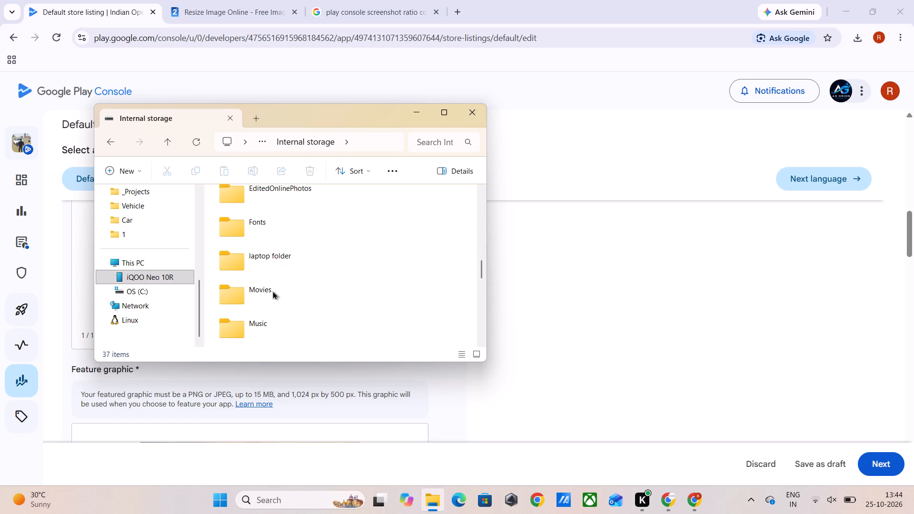
scroll(272, 292, "down", 1)
double_click(272, 292)
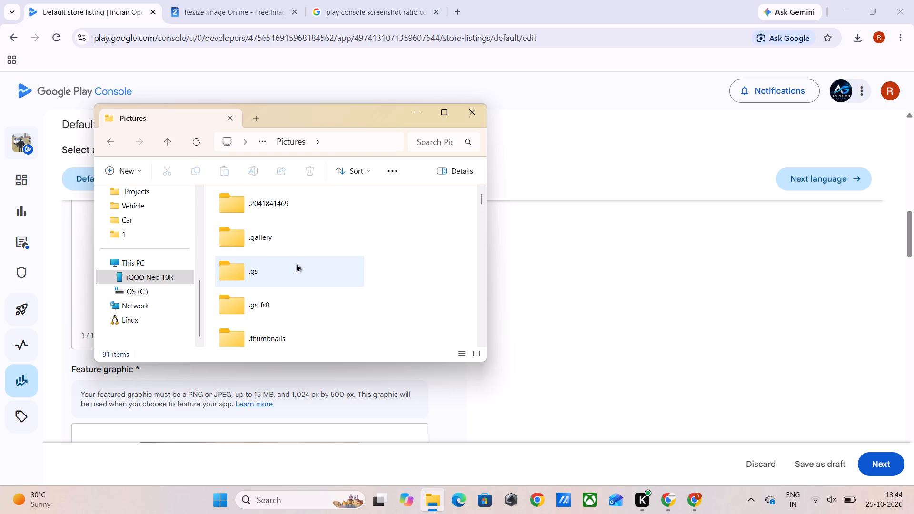
scroll(296, 264, "down", 6)
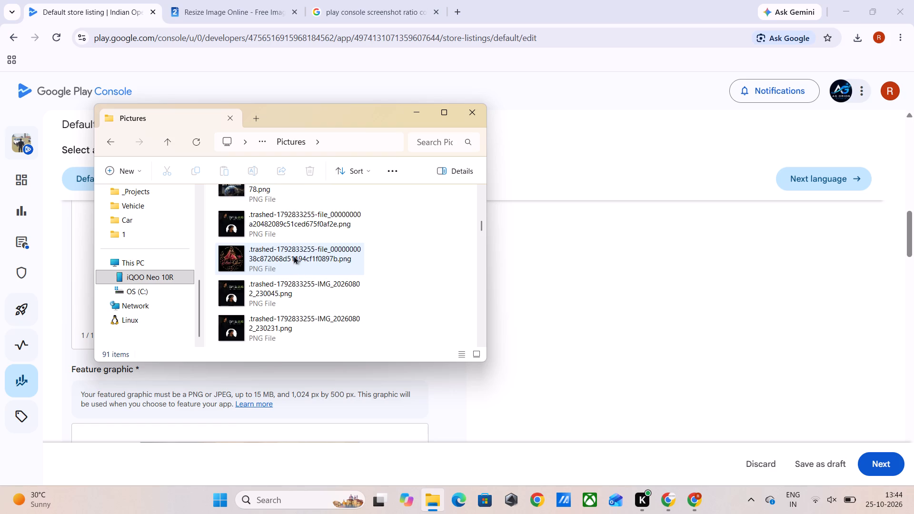
scroll(293, 256, "up", 1)
scroll(290, 255, "down", 5)
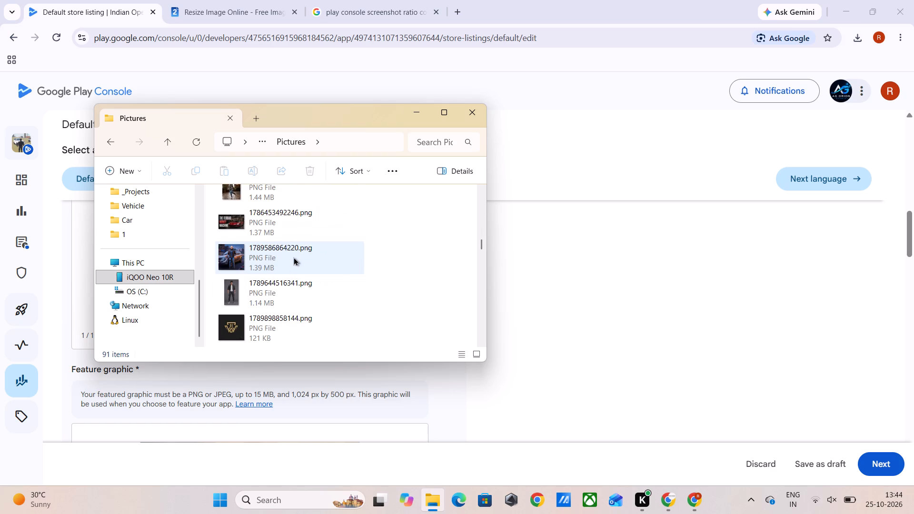
scroll(293, 257, "up", 1)
scroll(294, 256, "down", 5)
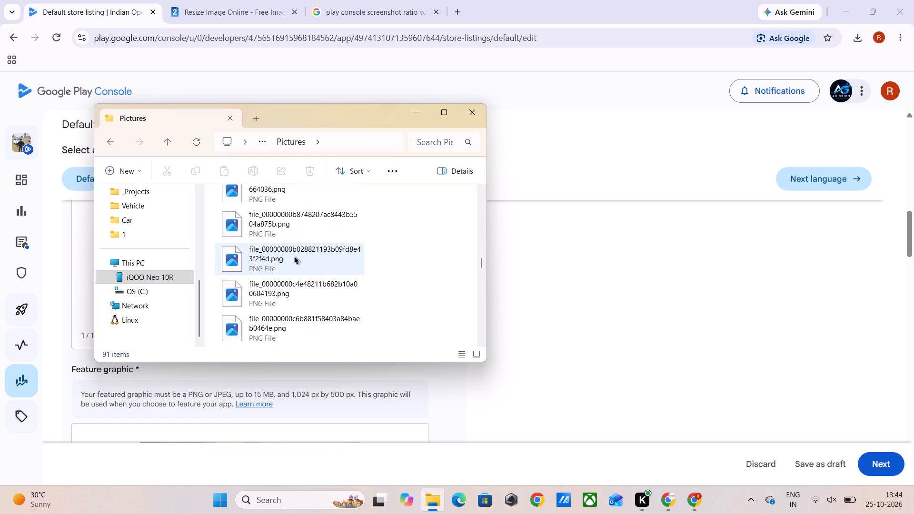
scroll(294, 256, "down", 2)
scroll(294, 256, "up", 1)
scroll(294, 256, "down", 3)
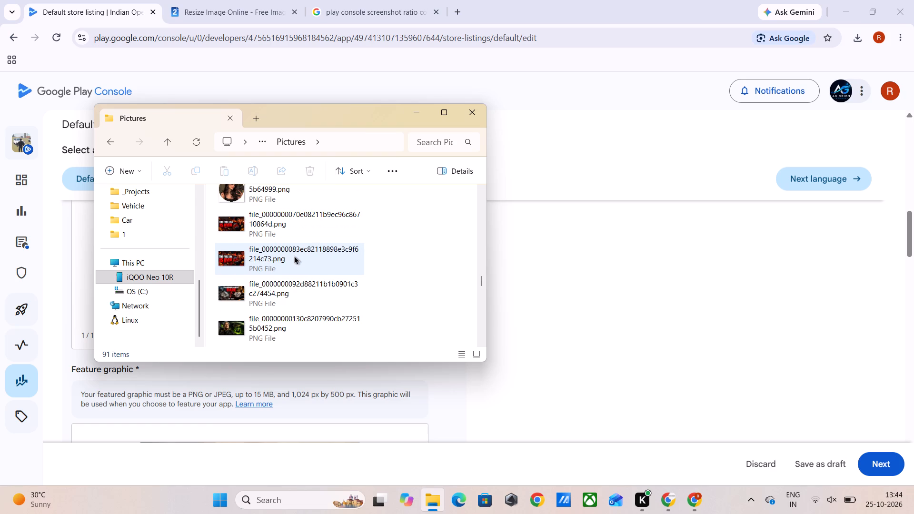
scroll(294, 256, "down", 3)
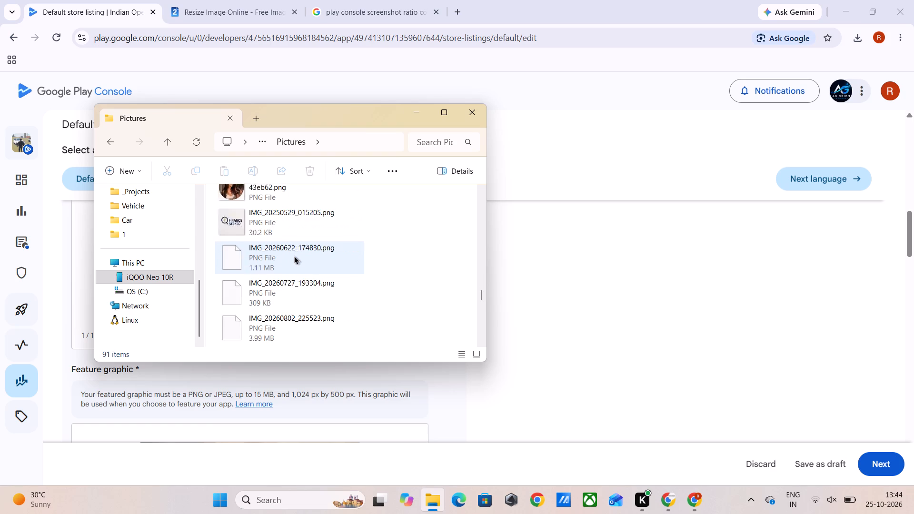
scroll(294, 256, "down", 2)
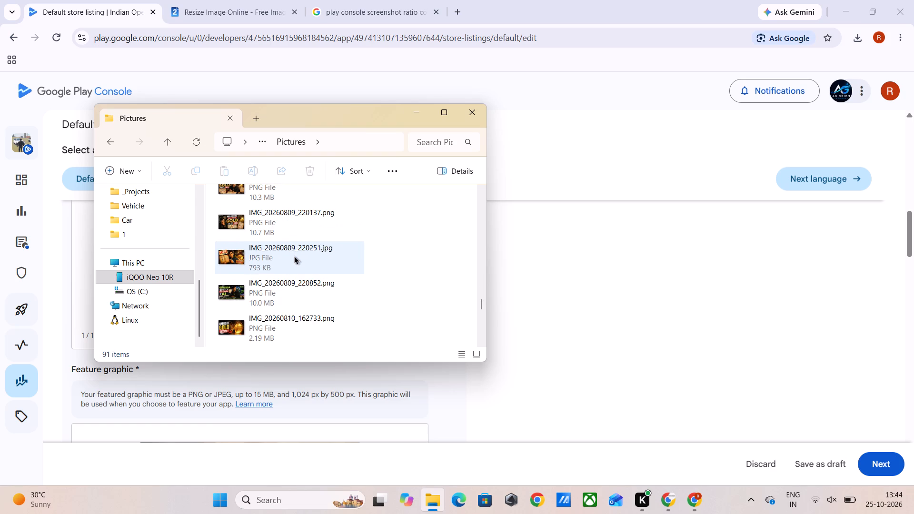
scroll(294, 256, "down", 3)
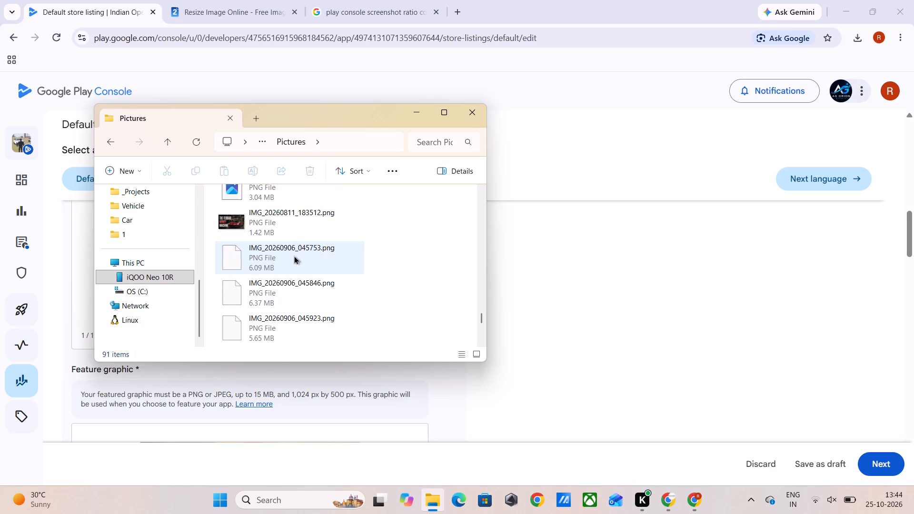
scroll(294, 256, "down", 2)
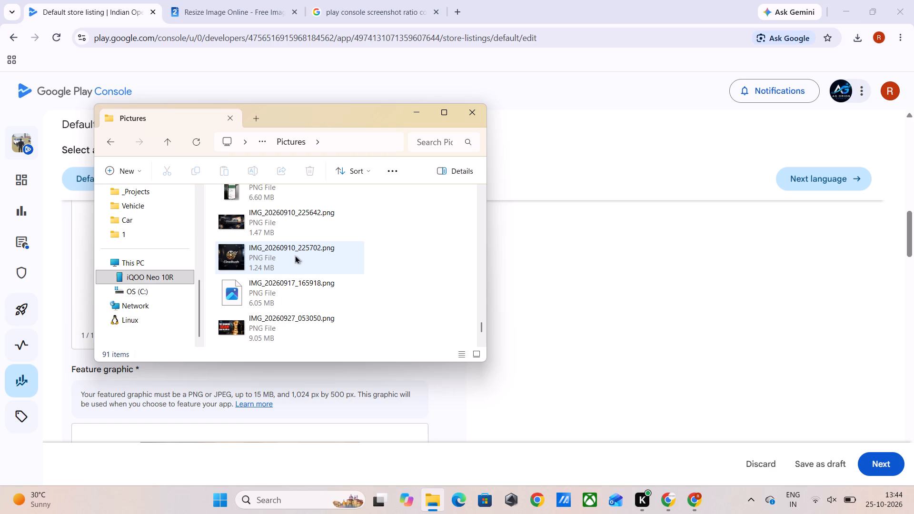
scroll(295, 255, "up", 20)
scroll(295, 255, "up", 13)
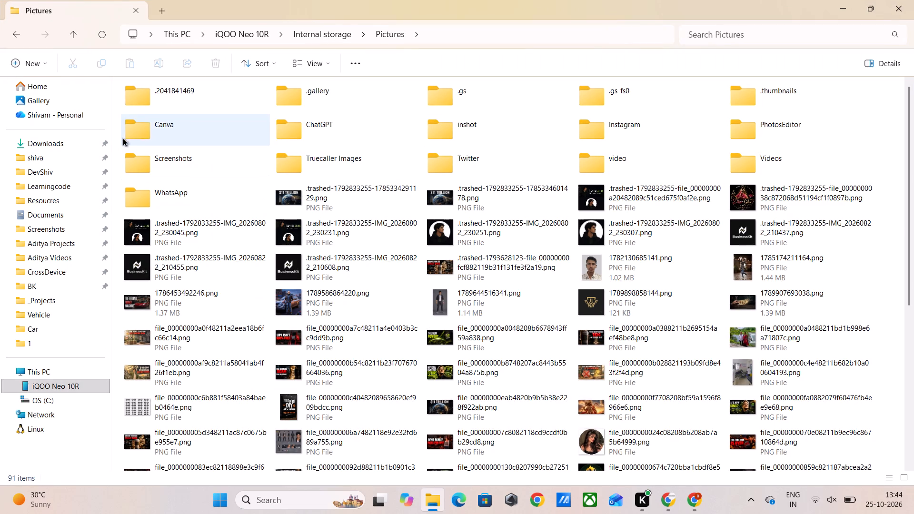
double_click(170, 160)
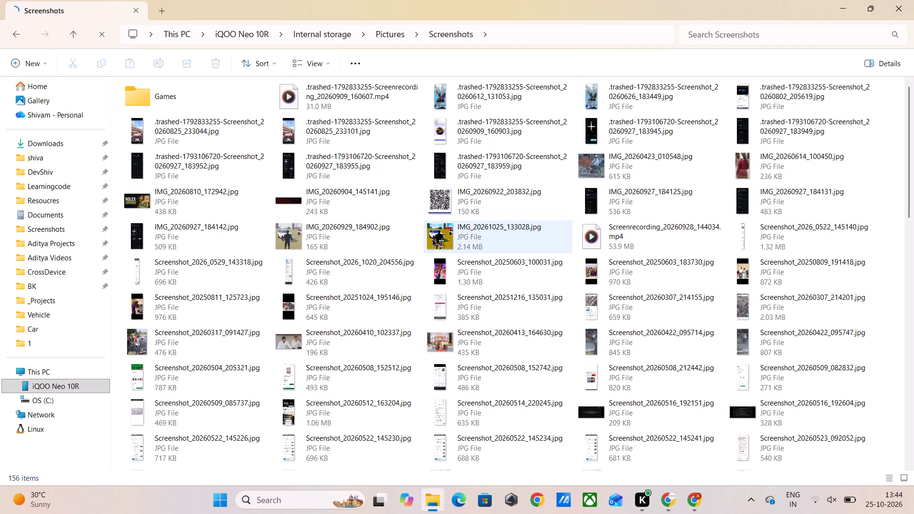
left_click_drag(437, 236, 460, 237)
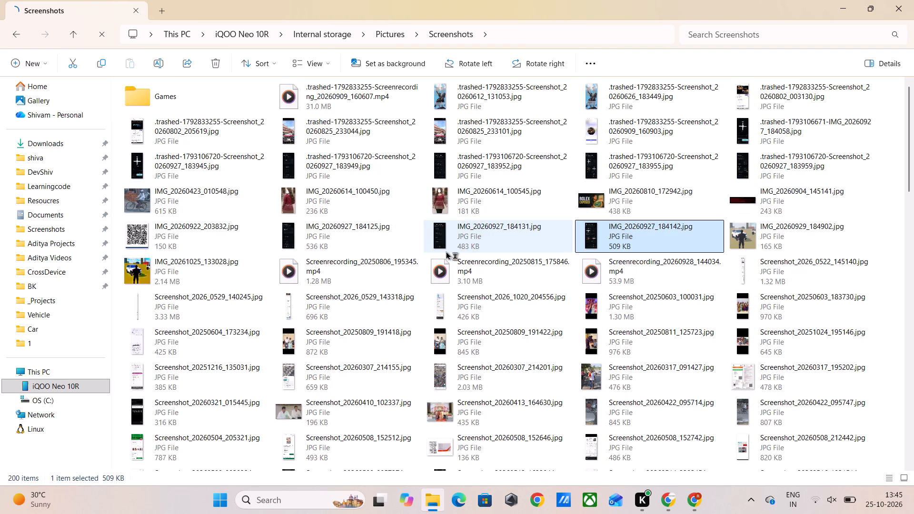
left_click(533, 268)
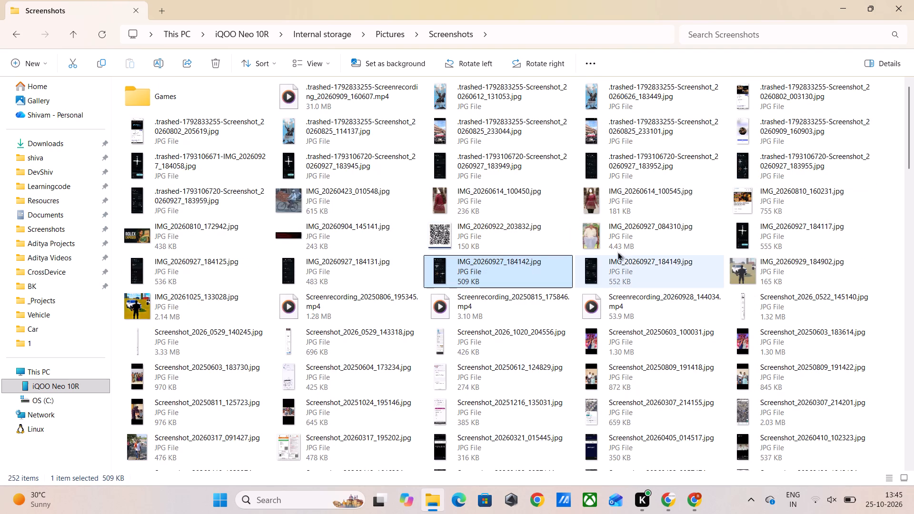
left_click(444, 269)
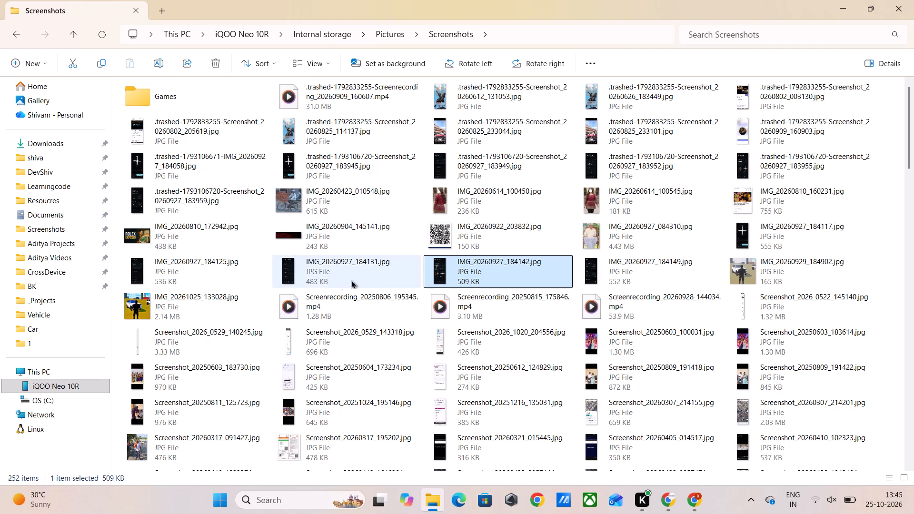
left_click_drag(169, 306, 811, 513)
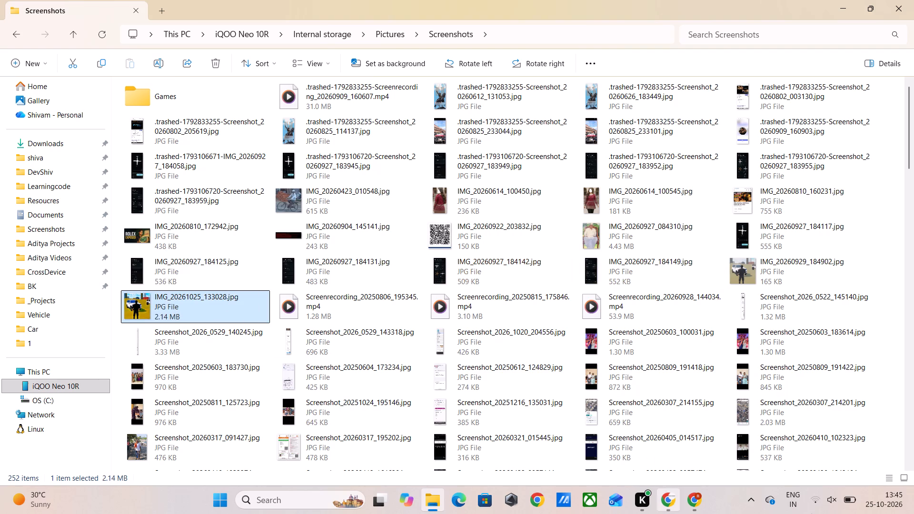
left_click_drag(811, 513, 686, 492)
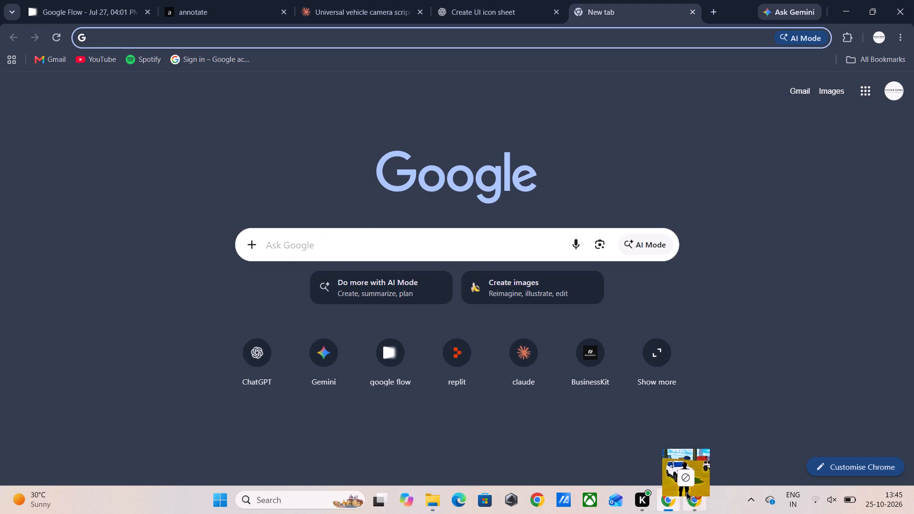
left_click_drag(686, 492, 328, 303)
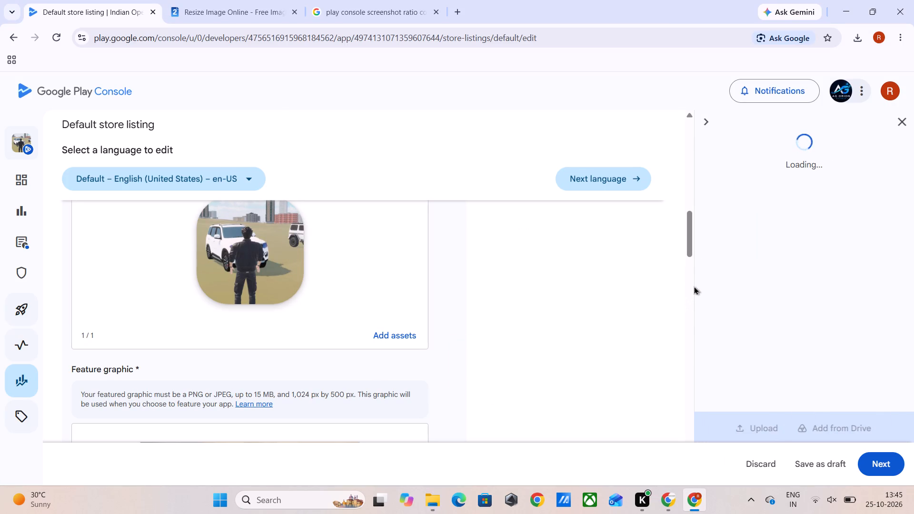
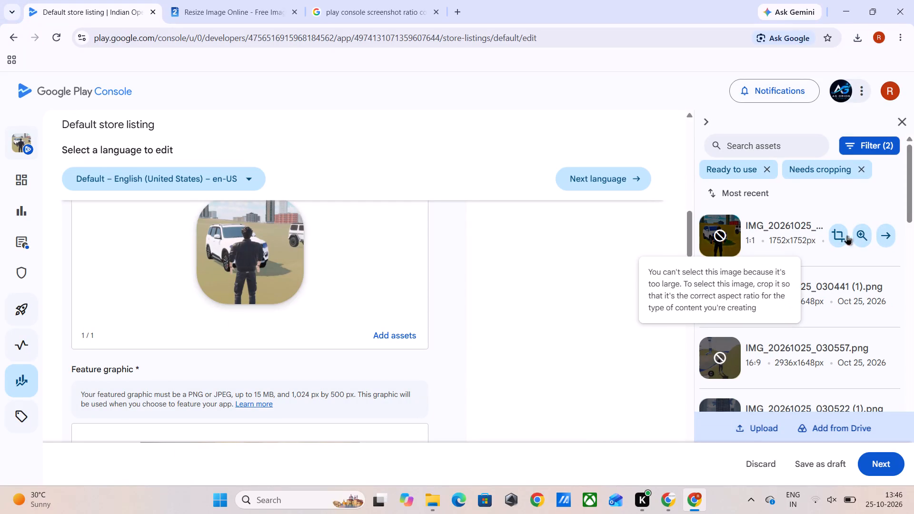
Crop IMG_20261025_133028.jpg at the App icon size, framing the character and white SUV inside the image's edges, and save it as a copy.
left_click(891, 235)
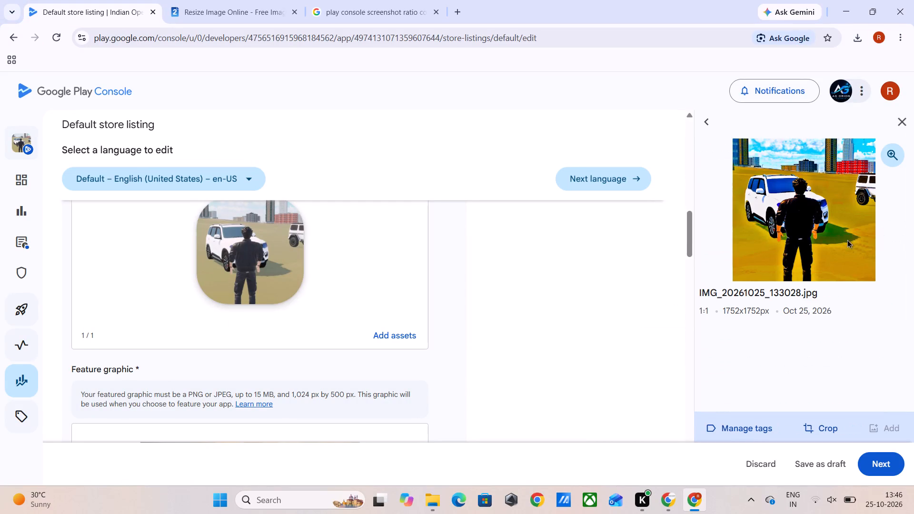
left_click(702, 122)
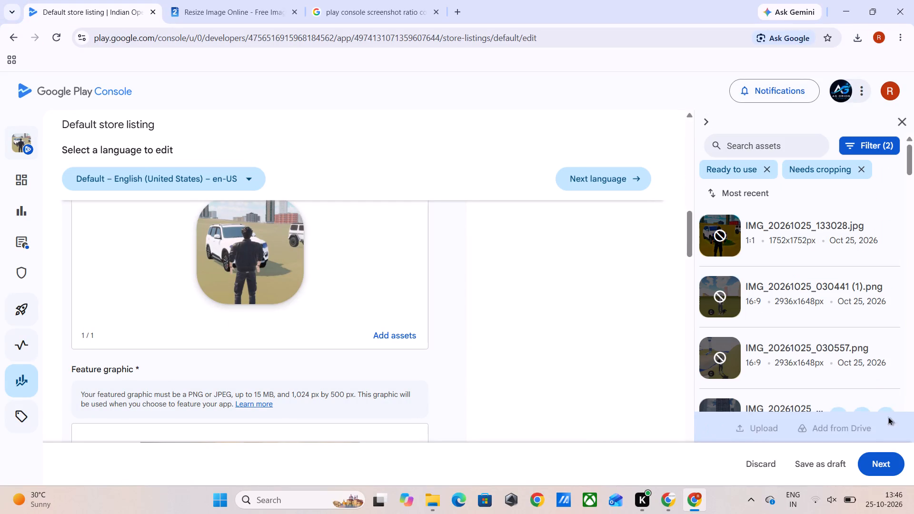
left_click(838, 238)
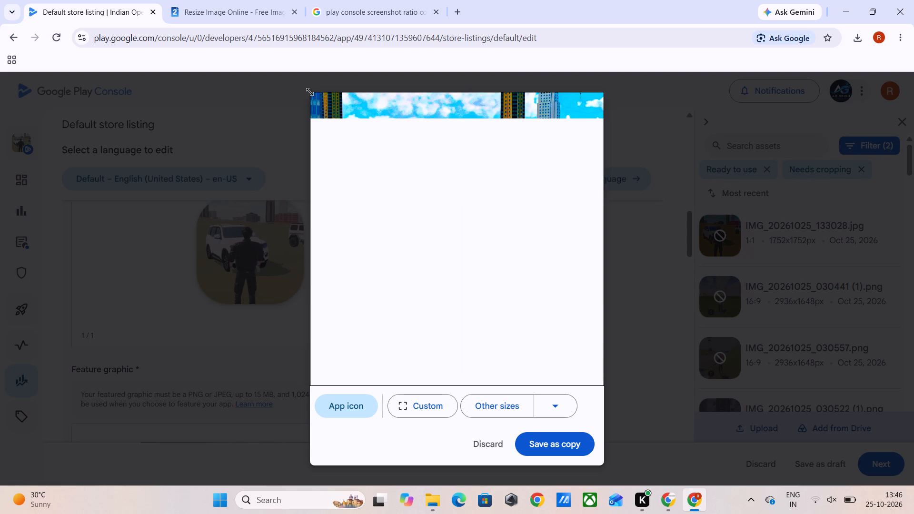
left_click_drag(311, 93, 323, 123)
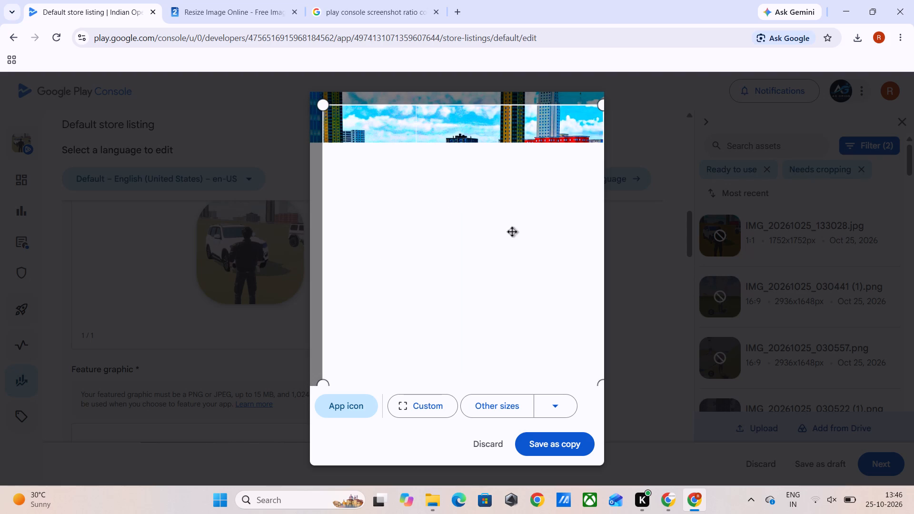
left_click_drag(512, 232, 493, 247)
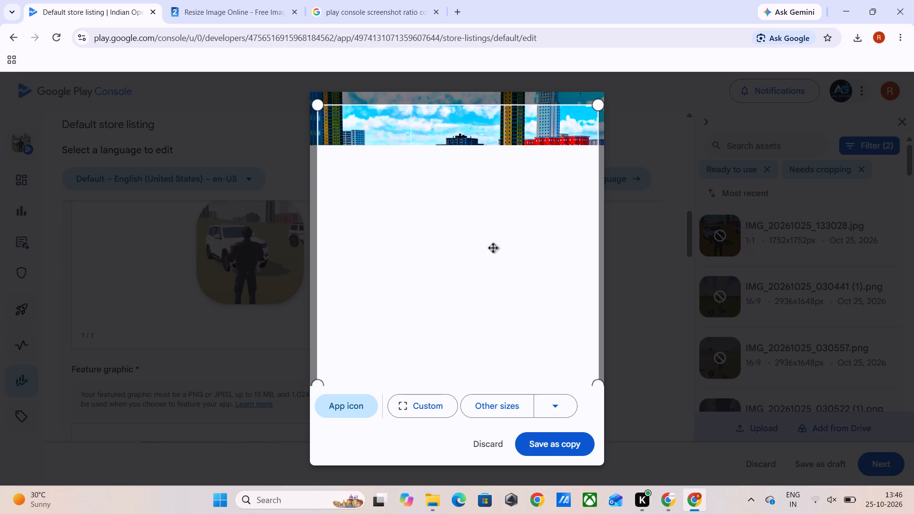
left_click_drag(493, 247, 491, 248)
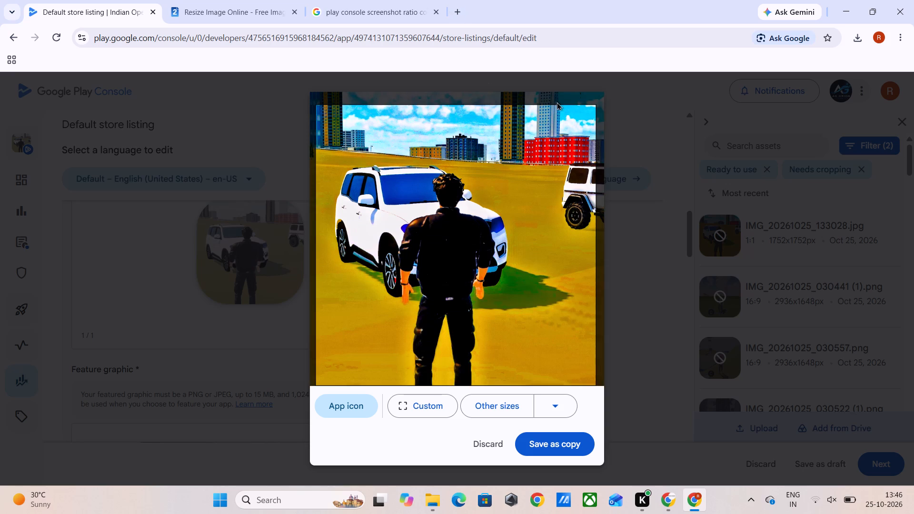
left_click_drag(592, 105, 576, 135)
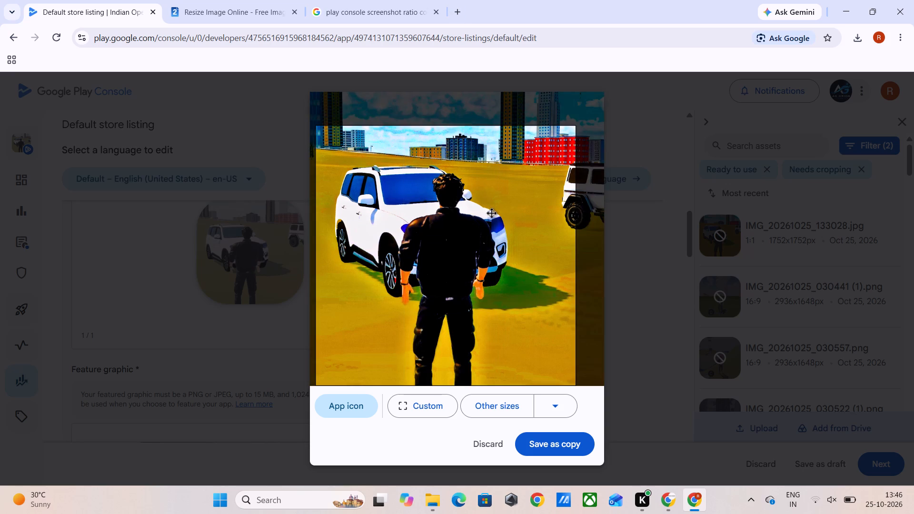
left_click_drag(490, 215, 502, 228)
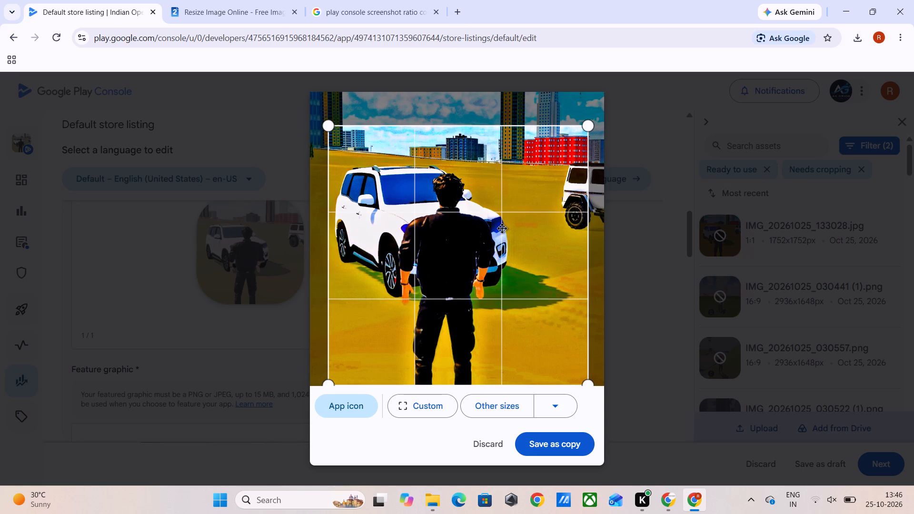
left_click_drag(502, 228, 507, 211)
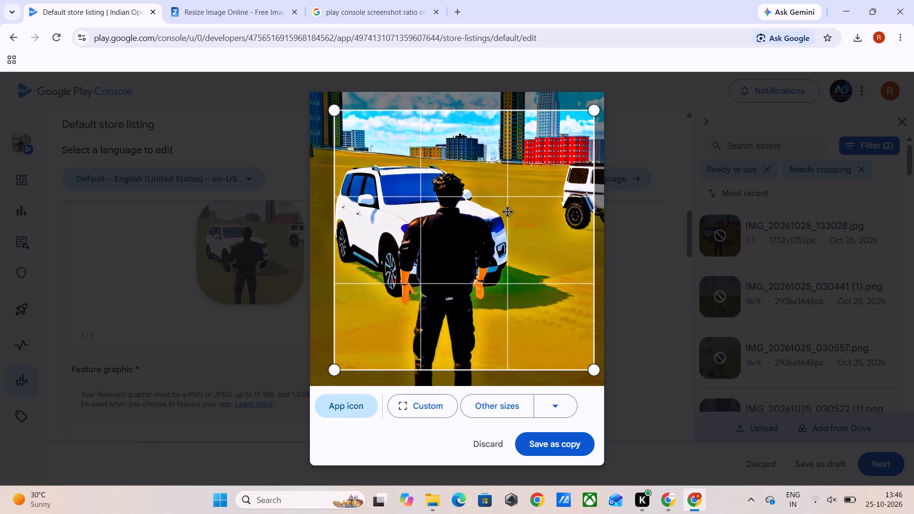
left_click_drag(507, 211, 506, 209)
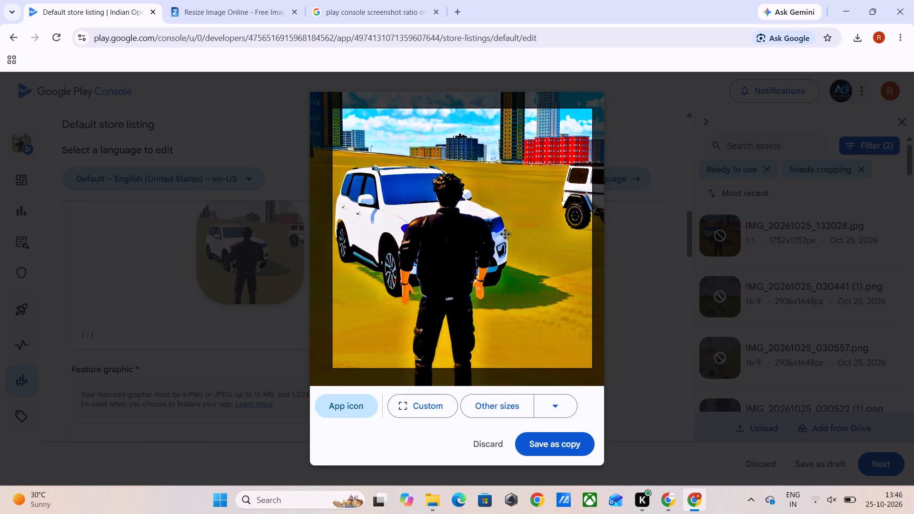
left_click(564, 437)
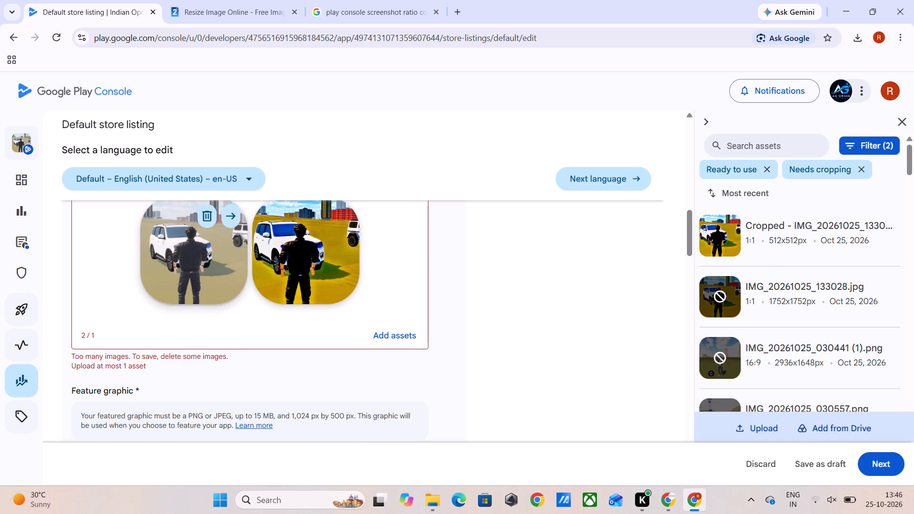
Delete the old, paler image from the app icon section, keeping only the newly cropped icon.
left_click(209, 217)
scroll(369, 339, "up", 2)
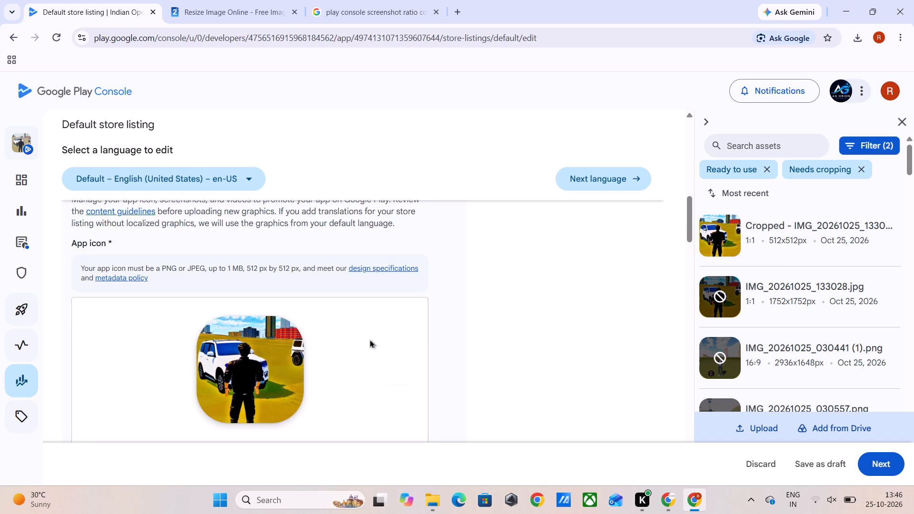
scroll(369, 339, "up", 4)
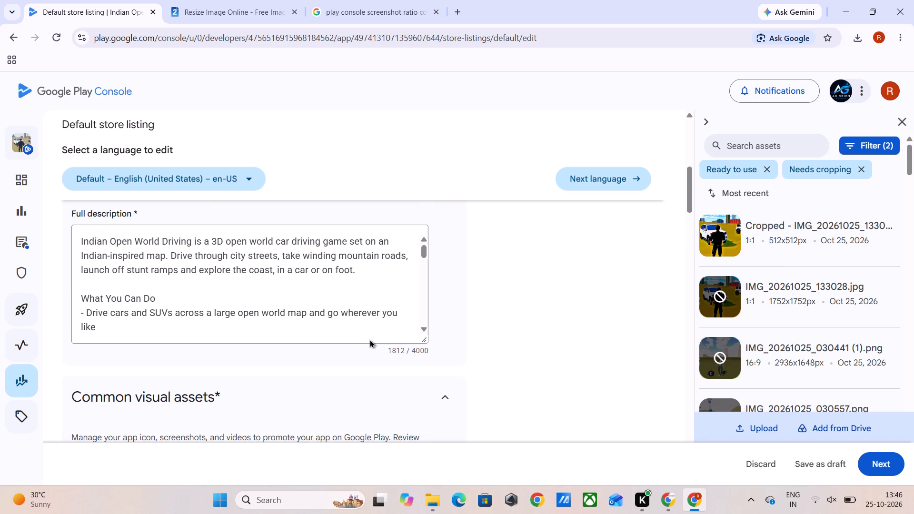
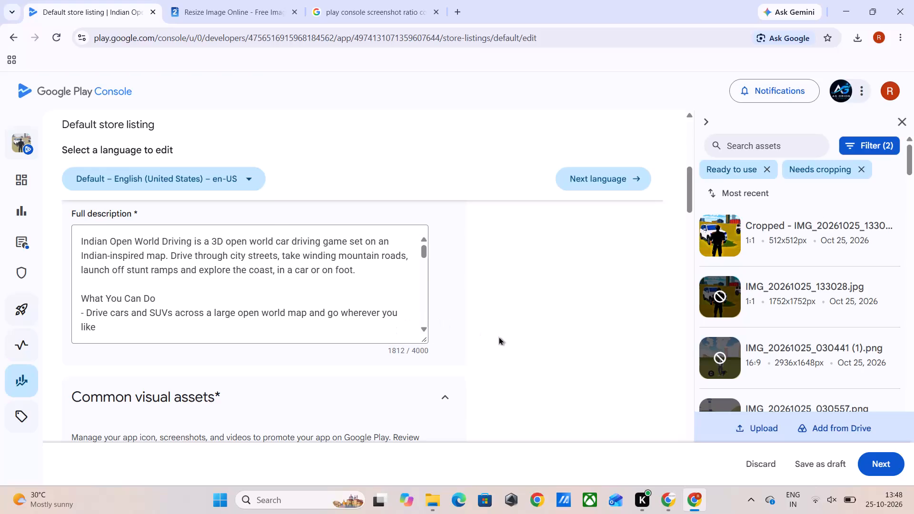
Review the listing's visual assets: the app icon, feature graphic, video link and the order of the phone screenshots.
scroll(498, 336, "down", 1)
scroll(428, 355, "down", 2)
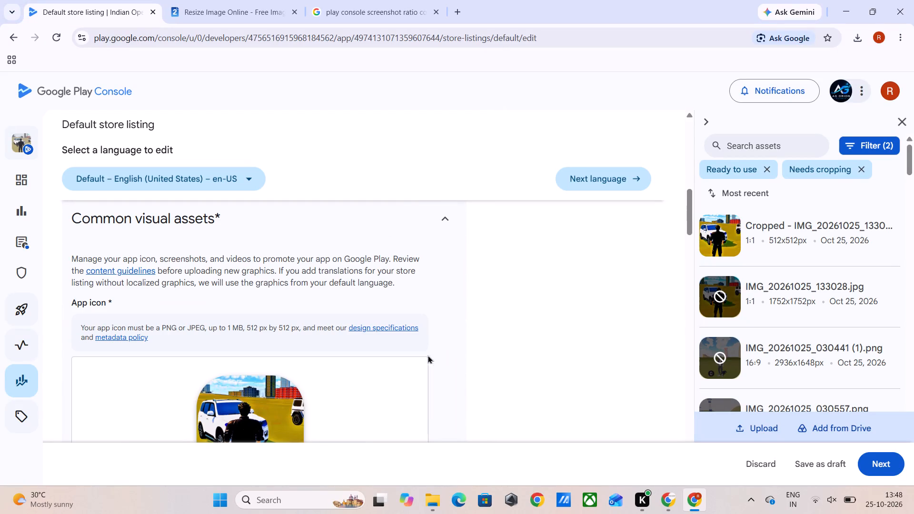
scroll(293, 382, "down", 8)
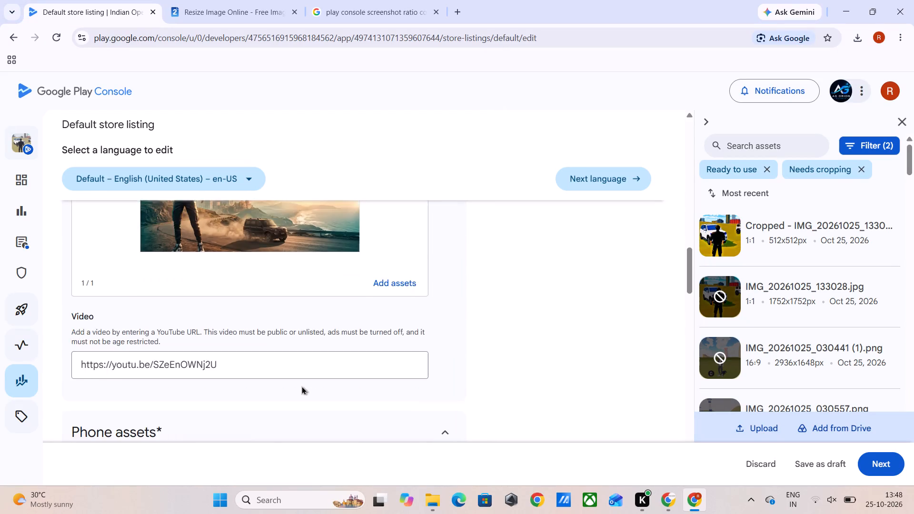
scroll(301, 386, "down", 8)
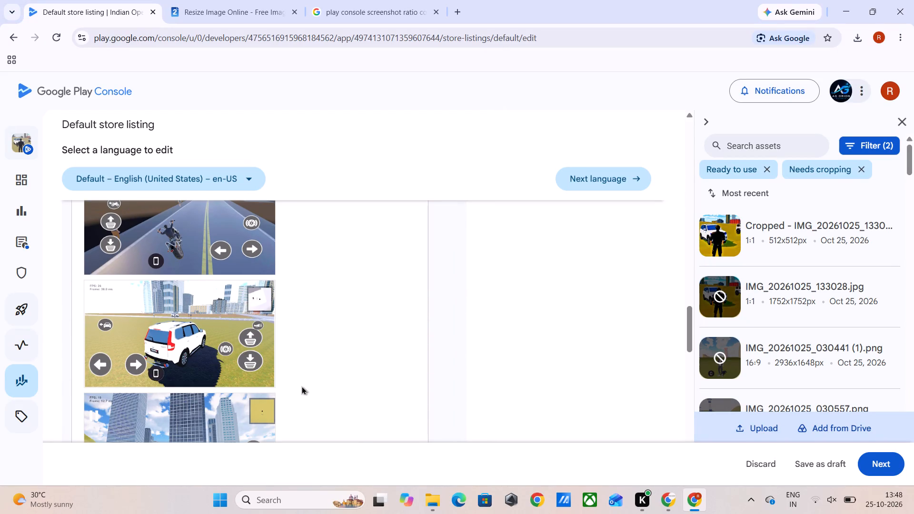
scroll(298, 401, "down", 6)
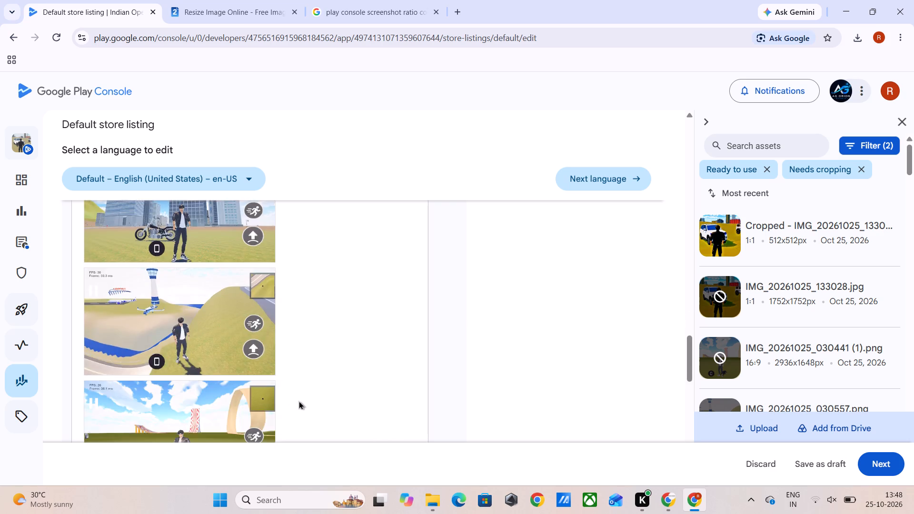
scroll(298, 401, "down", 5)
scroll(298, 401, "up", 13)
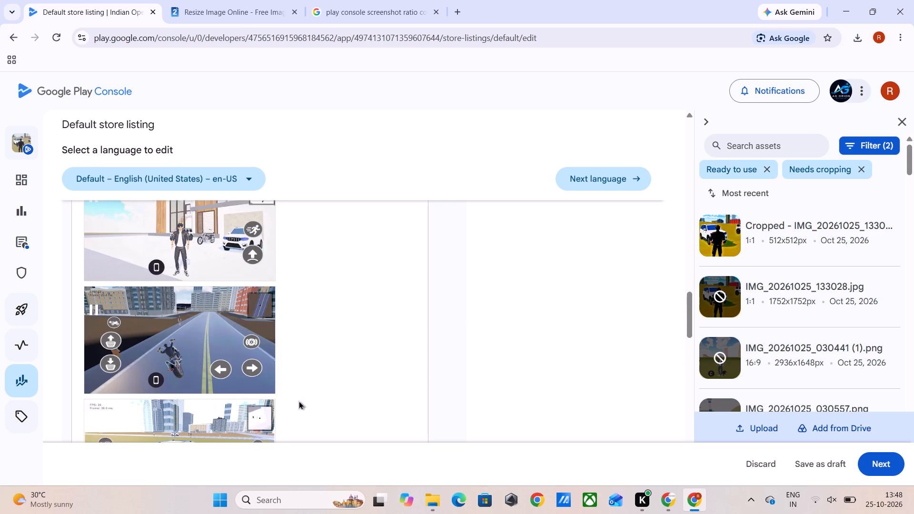
scroll(271, 391, "up", 3)
scroll(311, 351, "up", 4)
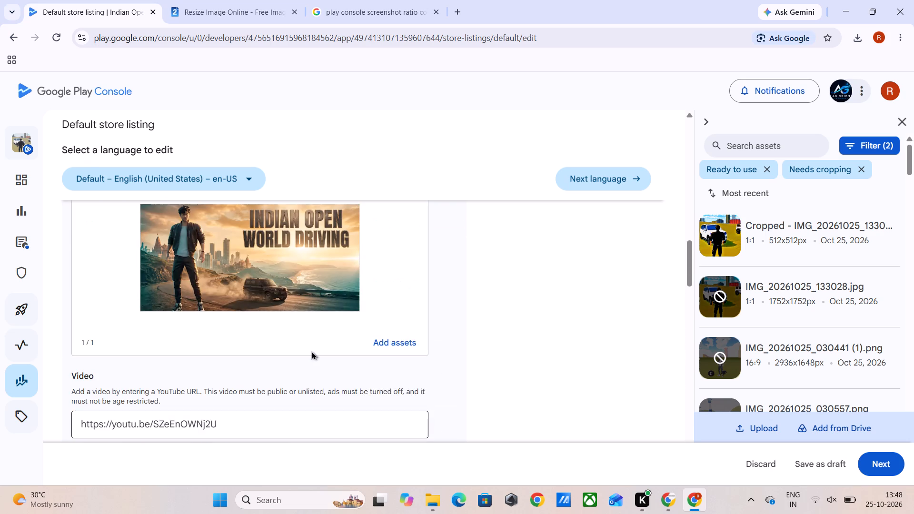
Review the listing's text assets: the app name, short description and full description.
scroll(311, 351, "up", 10)
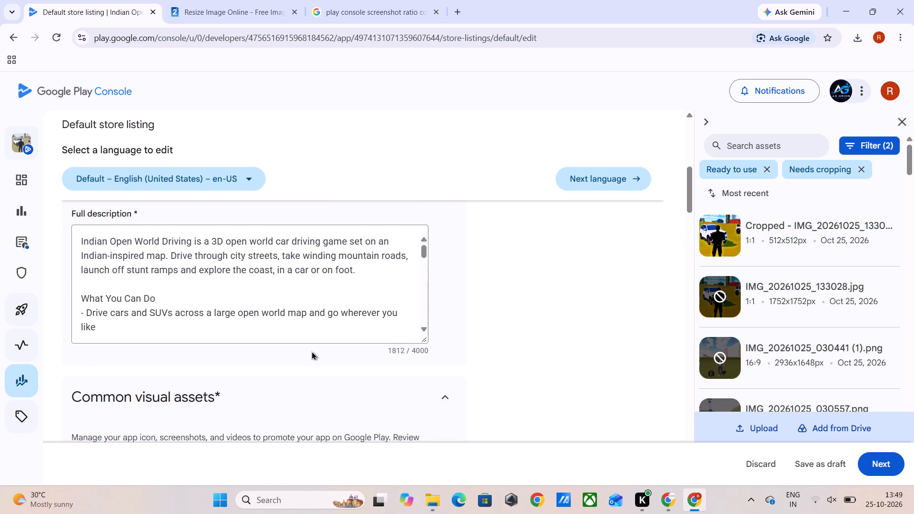
scroll(311, 351, "up", 4)
scroll(311, 351, "down", 8)
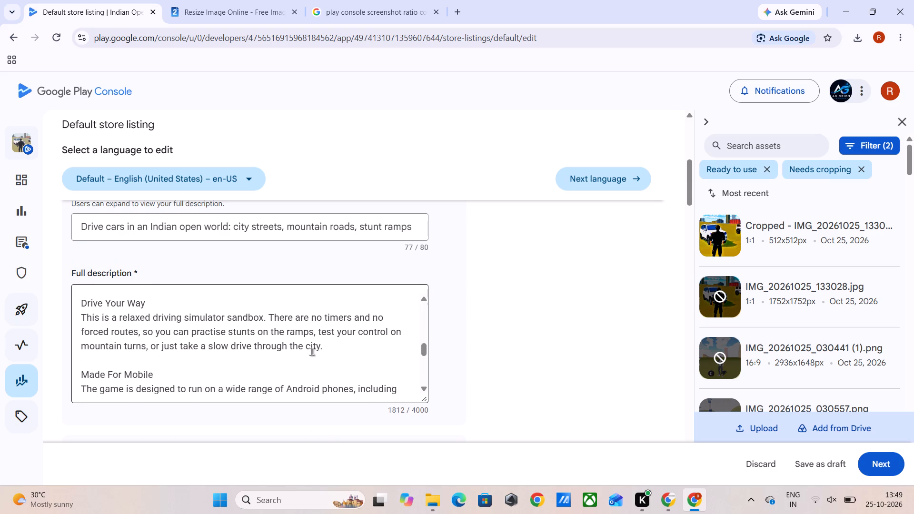
scroll(311, 351, "down", 8)
scroll(311, 351, "up", 19)
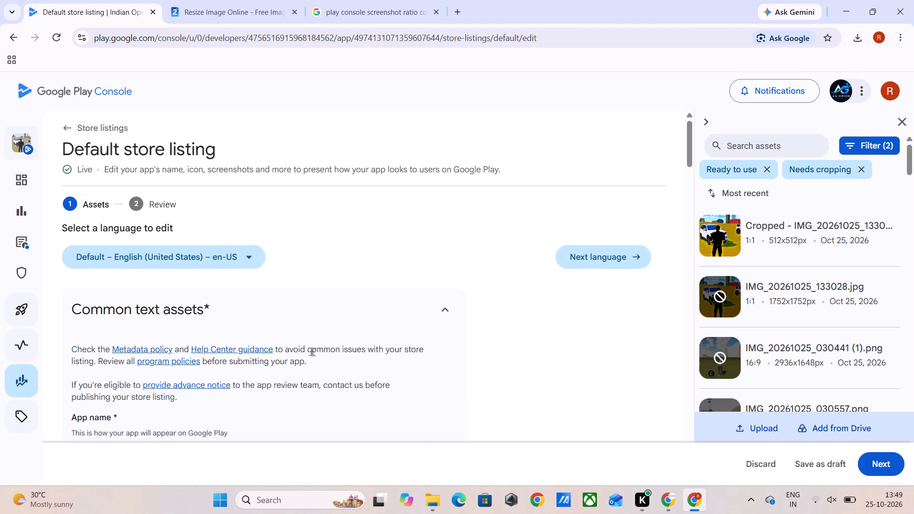
scroll(311, 351, "down", 2)
scroll(450, 389, "down", 1)
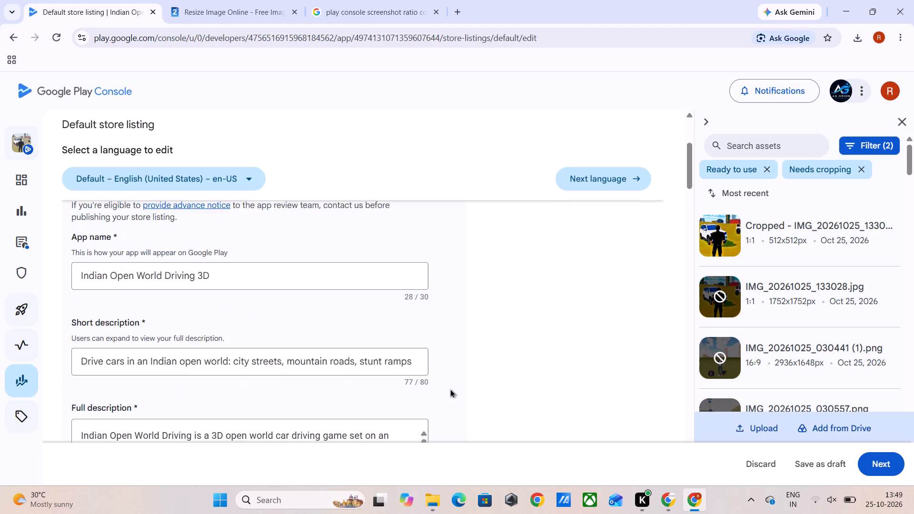
scroll(450, 389, "down", 2)
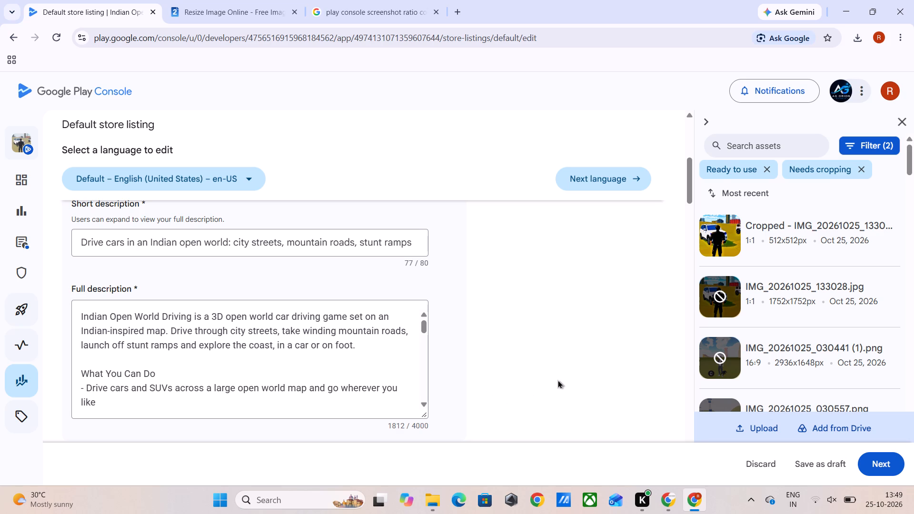
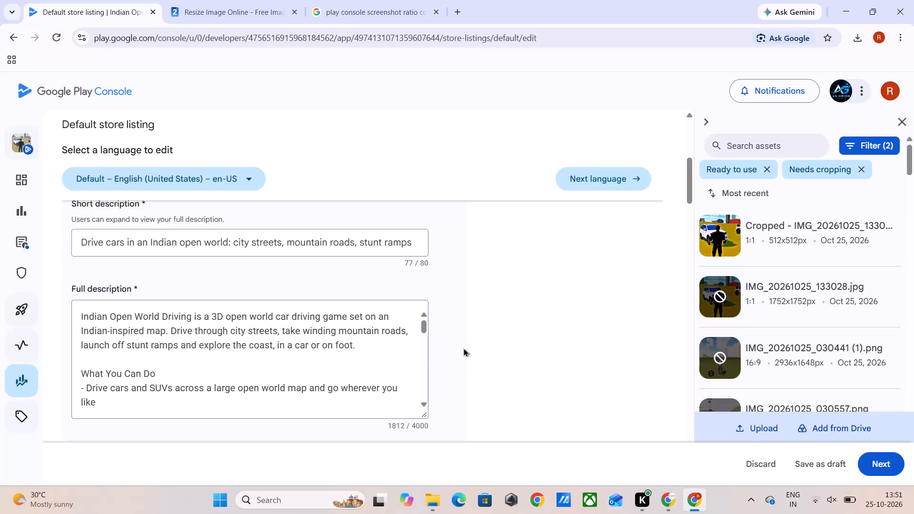
Copy the entire full description text from the default store listing.
scroll(464, 343, "down", 1)
scroll(316, 317, "down", 1)
scroll(318, 316, "up", 4)
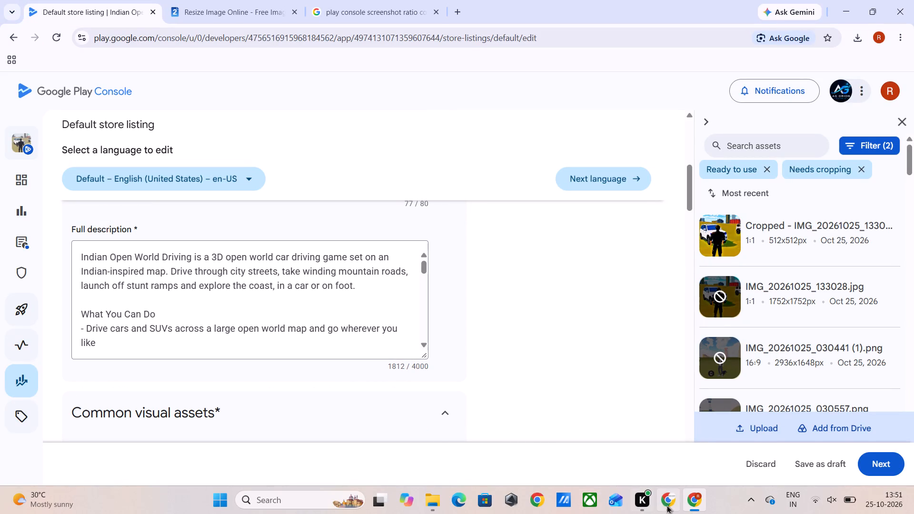
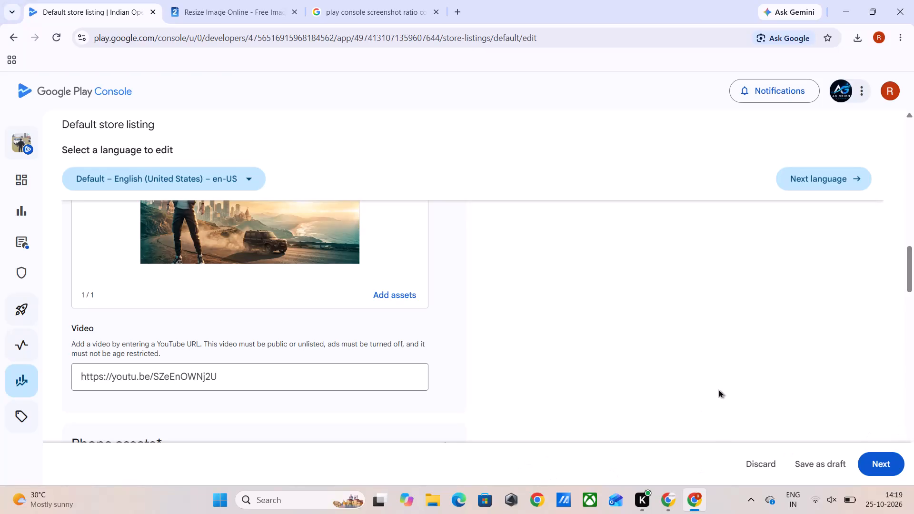
Review the listing's common text assets: the app name, short description and full description.
scroll(334, 392, "up", 3)
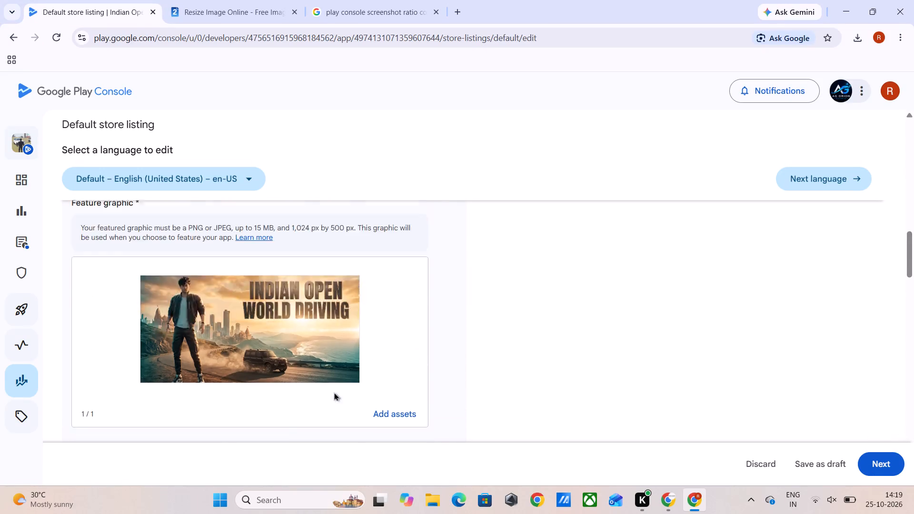
scroll(334, 392, "up", 11)
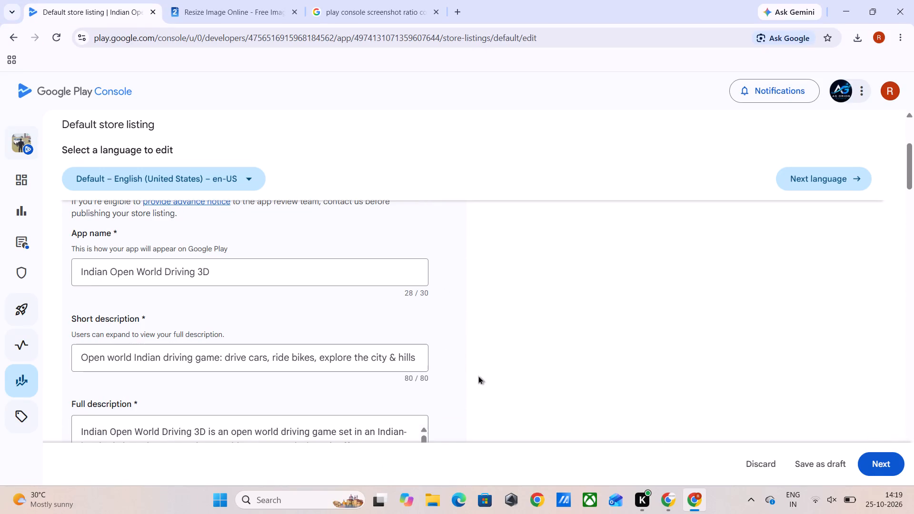
scroll(403, 383, "up", 5)
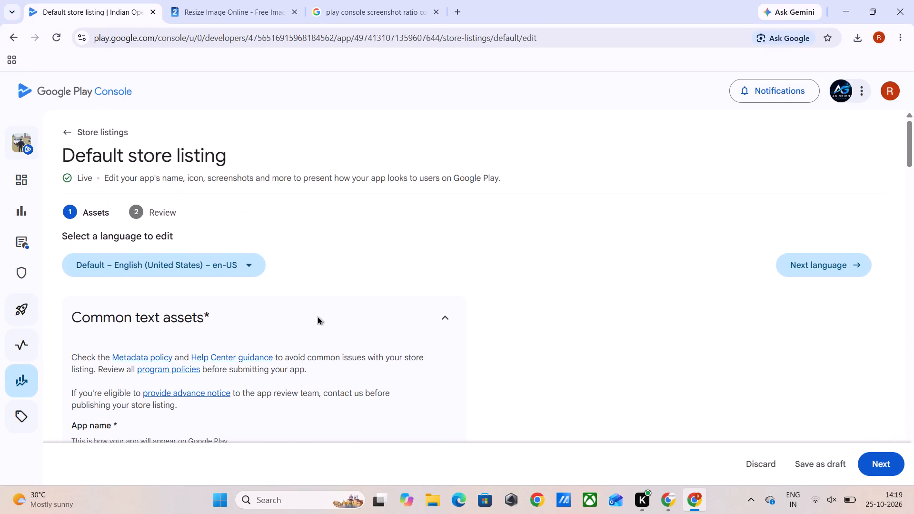
scroll(461, 398, "down", 3)
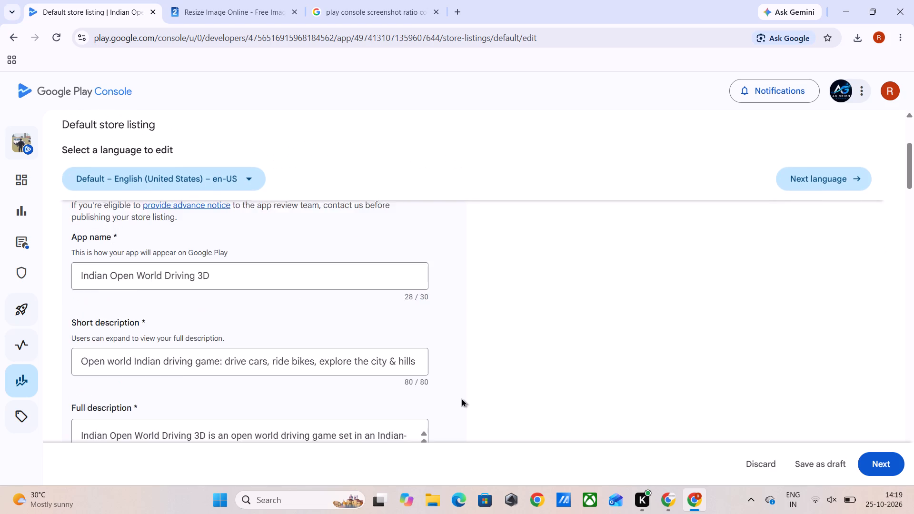
scroll(461, 398, "down", 2)
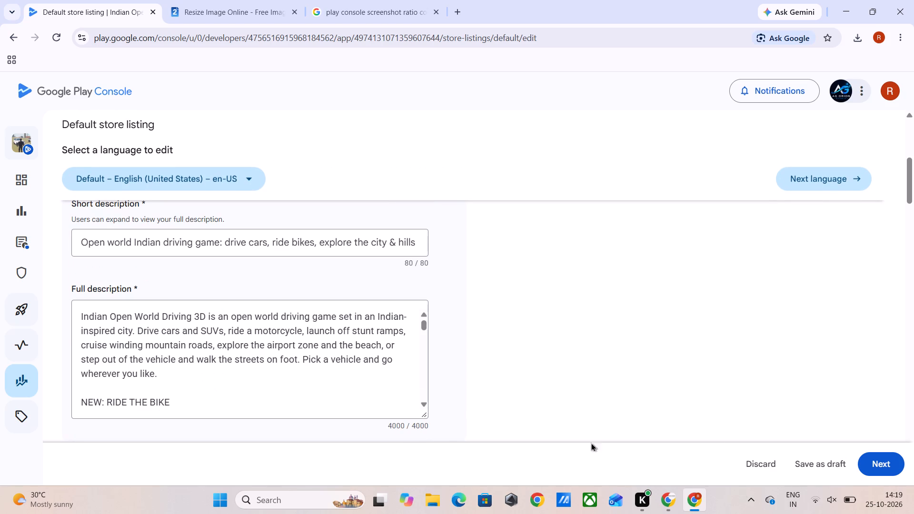
scroll(503, 376, "up", 3)
scroll(503, 376, "down", 4)
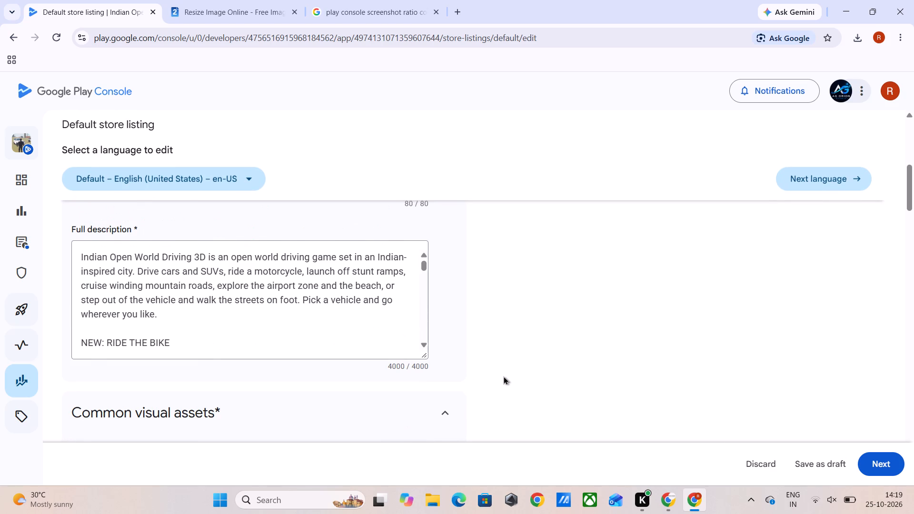
Review the listing's visual assets, from the app icon, feature graphic and video through the phone screenshots.
scroll(503, 376, "down", 4)
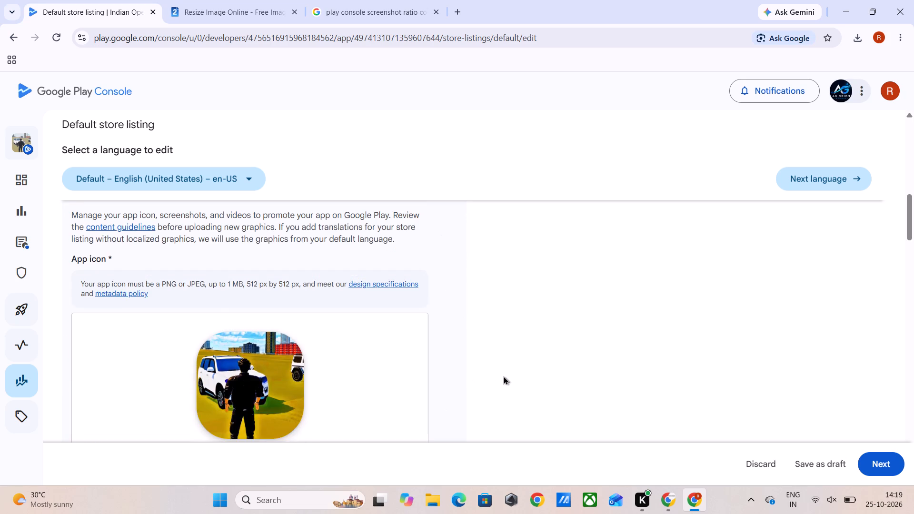
scroll(503, 376, "down", 8)
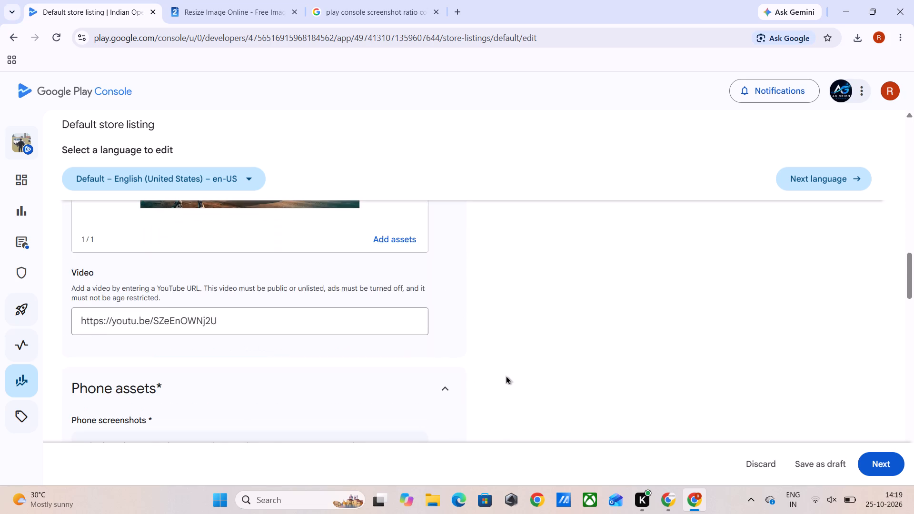
scroll(506, 376, "down", 15)
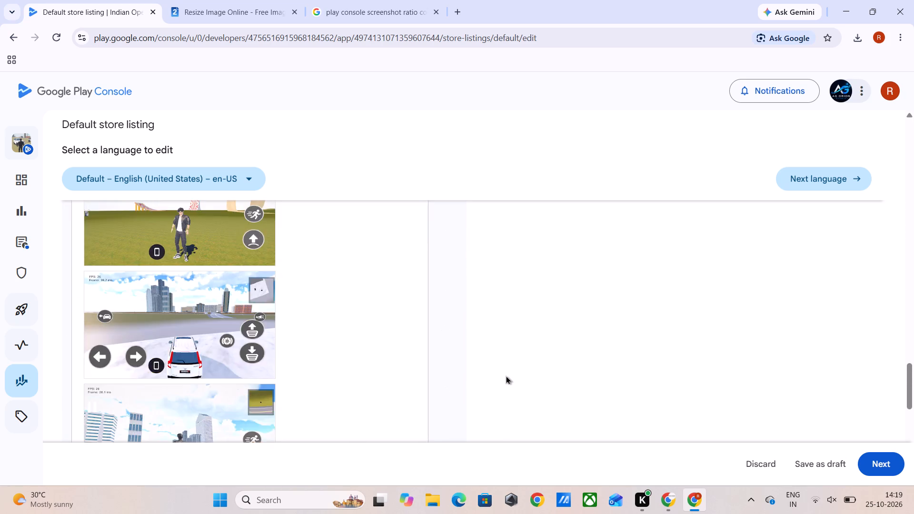
scroll(506, 376, "down", 6)
scroll(506, 376, "up", 4)
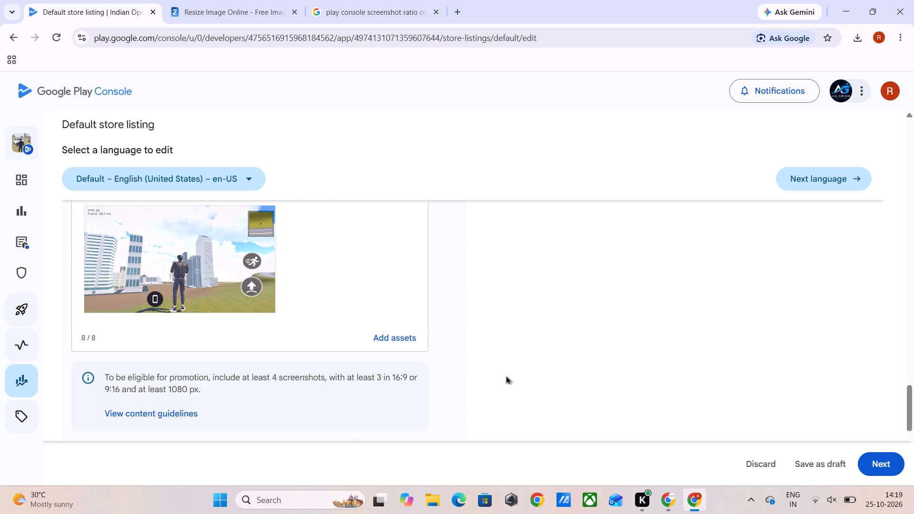
scroll(506, 376, "up", 14)
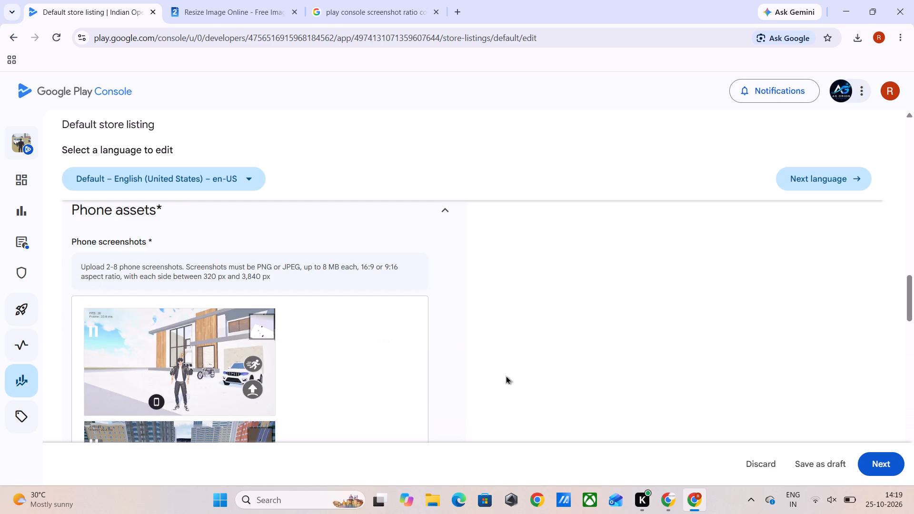
scroll(506, 376, "up", 3)
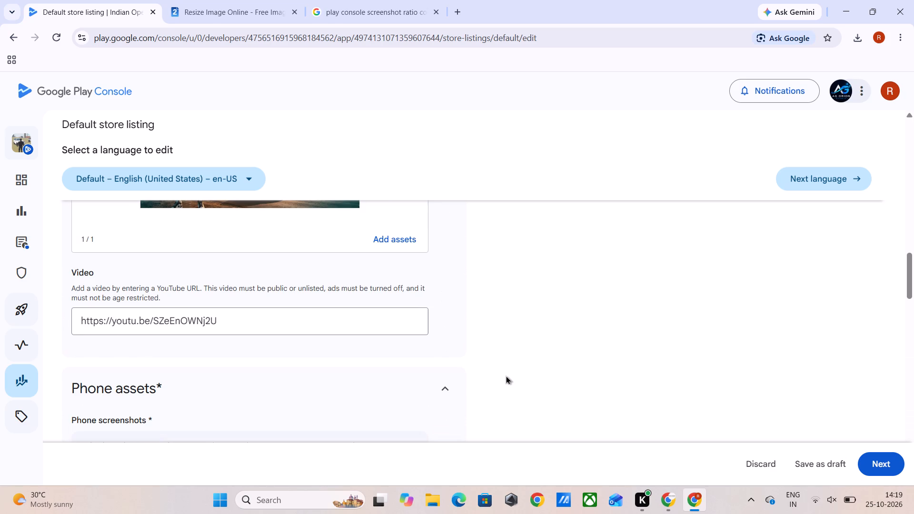